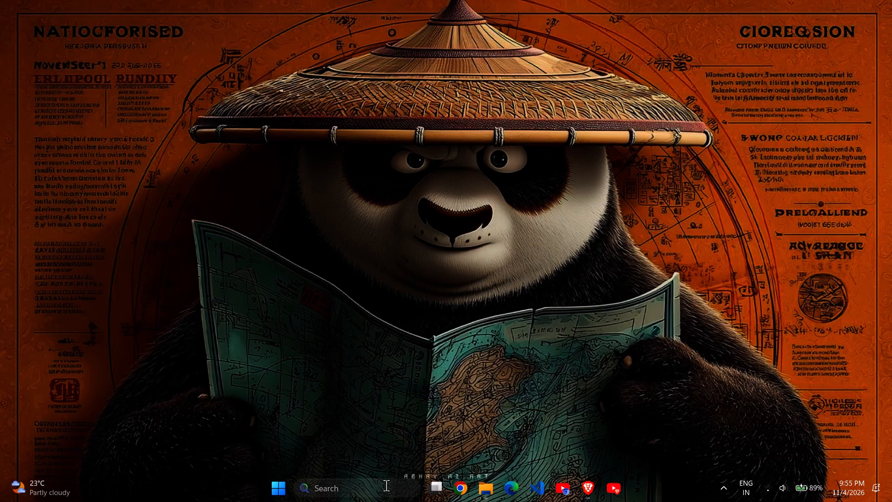
left_click(386, 485)
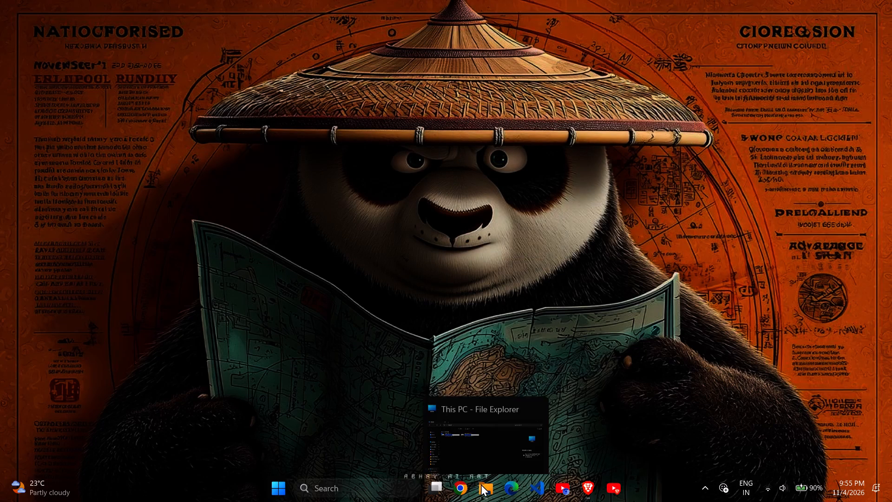
left_click(482, 491)
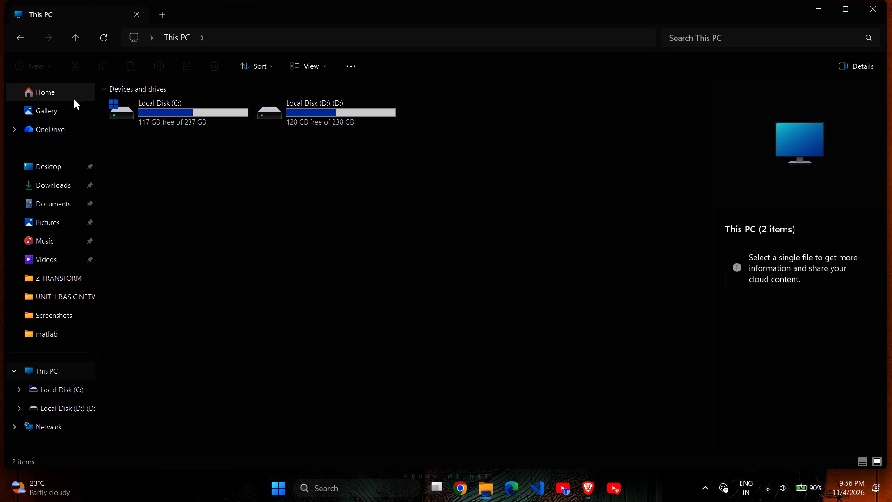
scroll(66, 95, "up", 1)
left_click(53, 96)
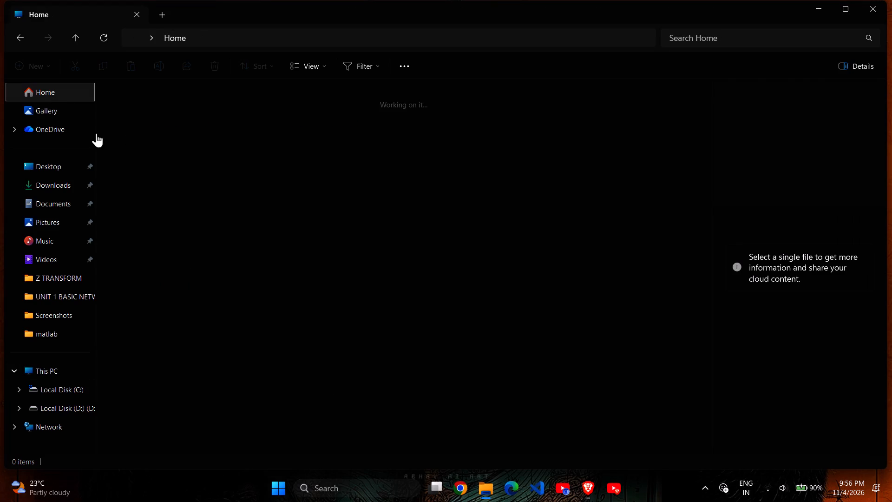
scroll(258, 257, "down", 1)
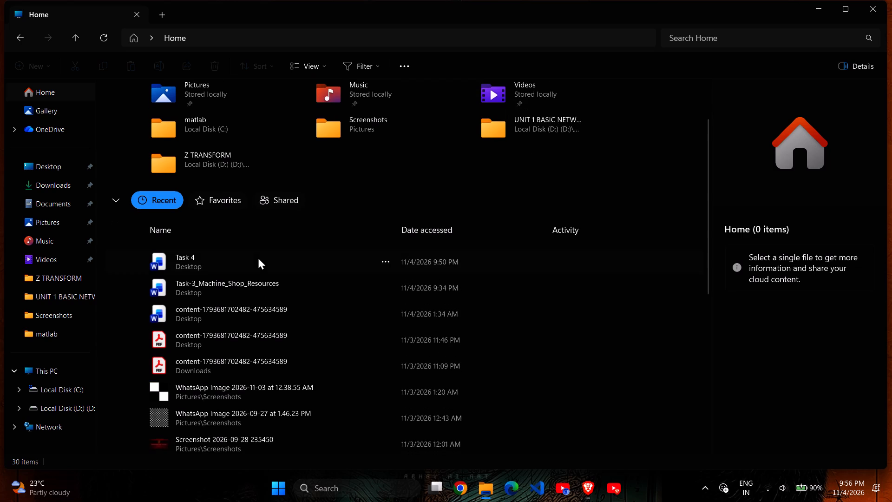
scroll(258, 257, "down", 2)
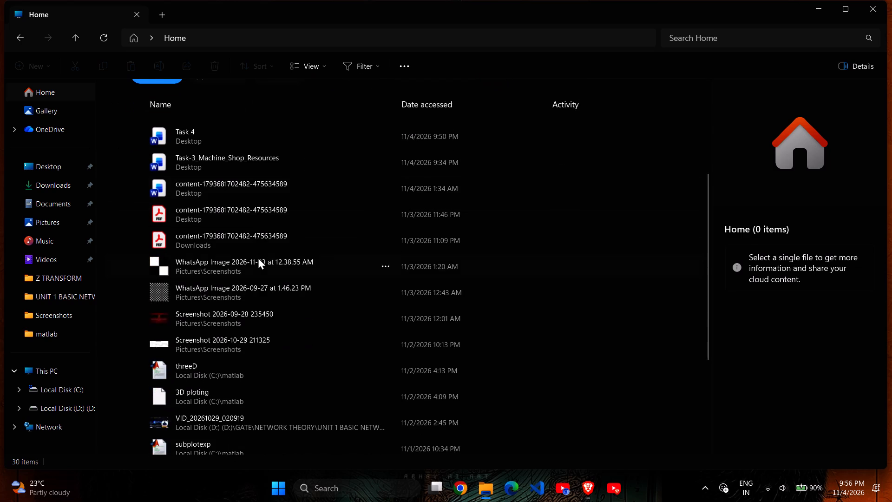
scroll(258, 257, "up", 1)
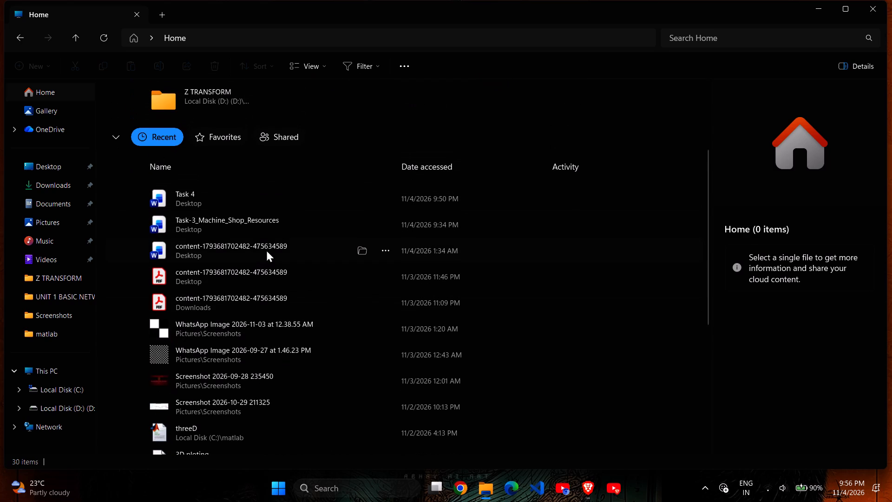
left_click(266, 250)
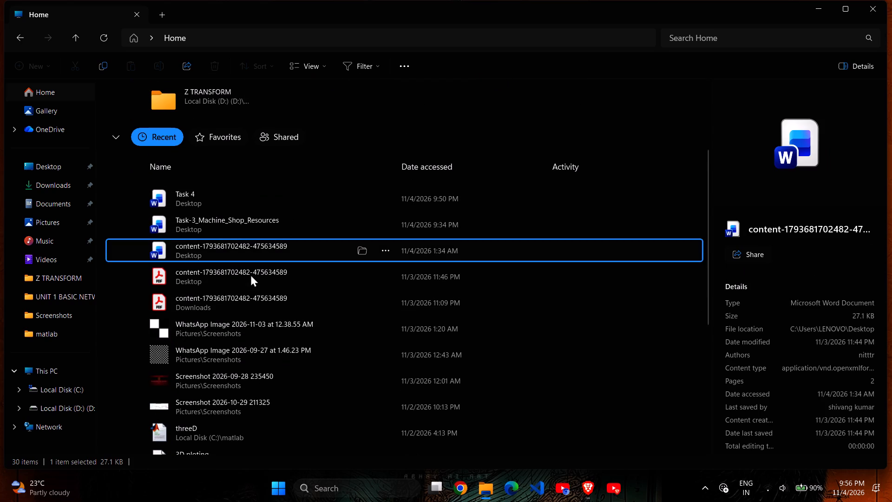
double_click(228, 258)
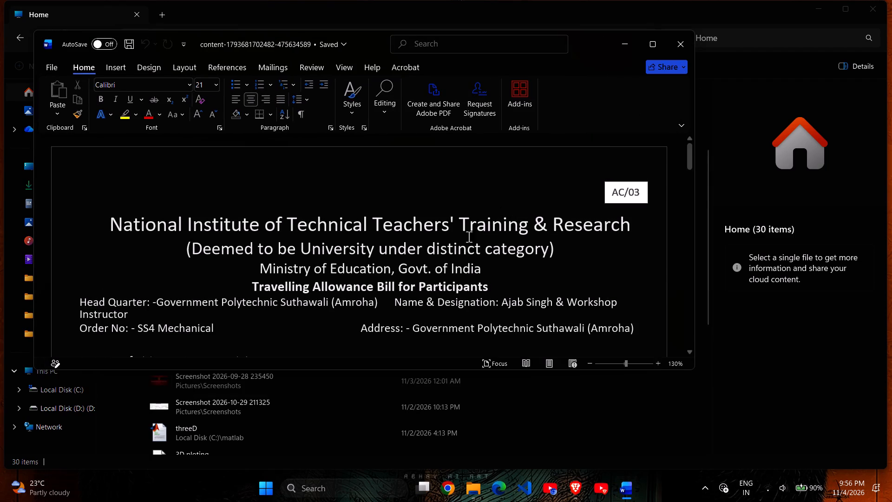
Maximize the document window and examine the journey table of the travelling allowance bill down to its totals.
scroll(461, 244, "down", 2)
scroll(461, 244, "right", 1)
scroll(461, 244, "up", 1)
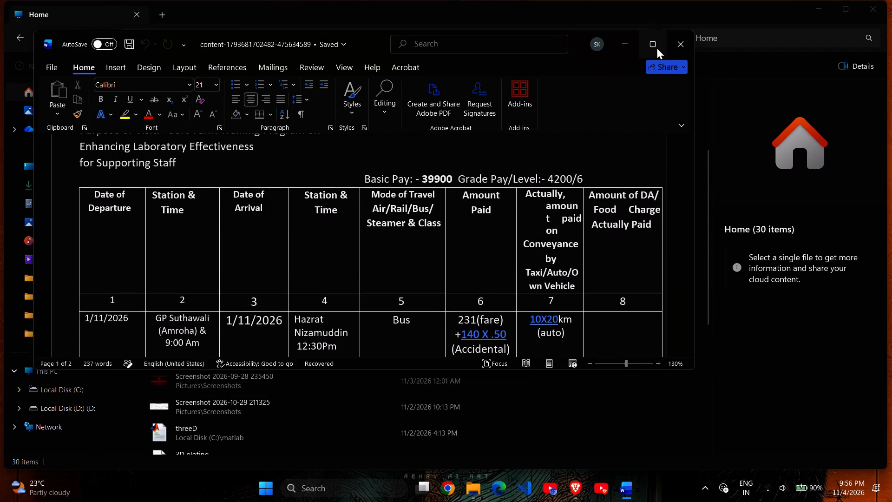
left_click(656, 47)
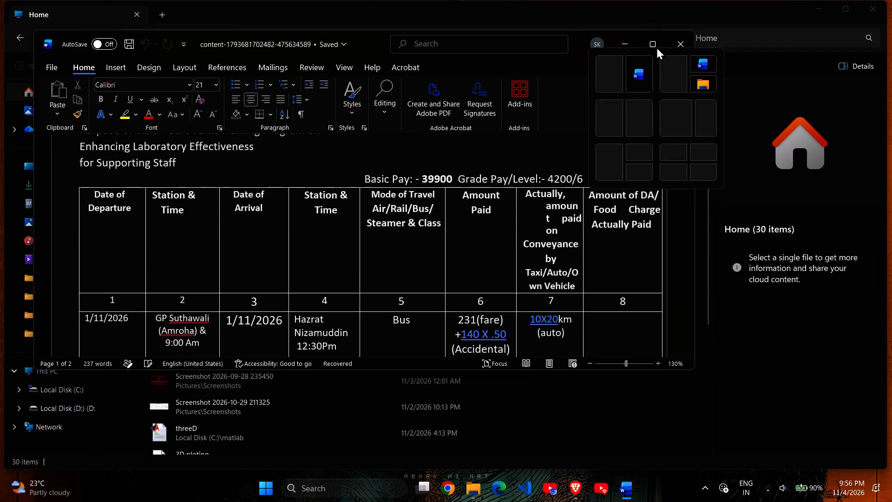
left_click(656, 45)
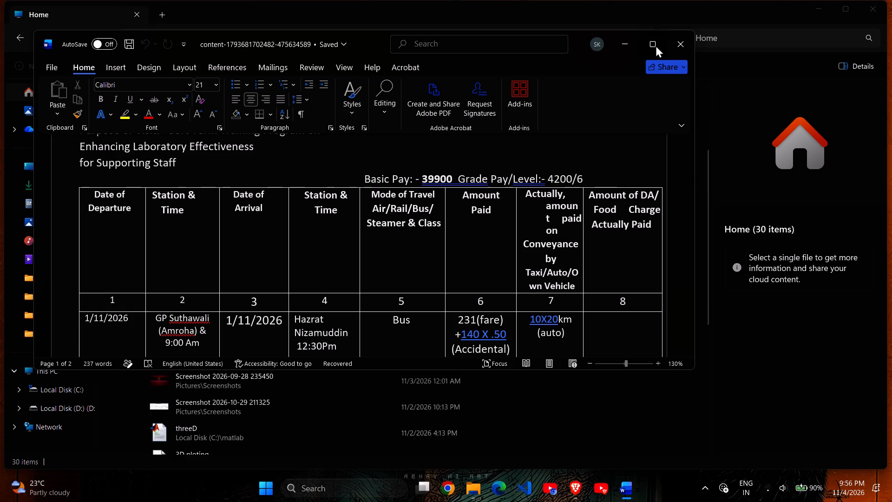
scroll(566, 276, "down", 1)
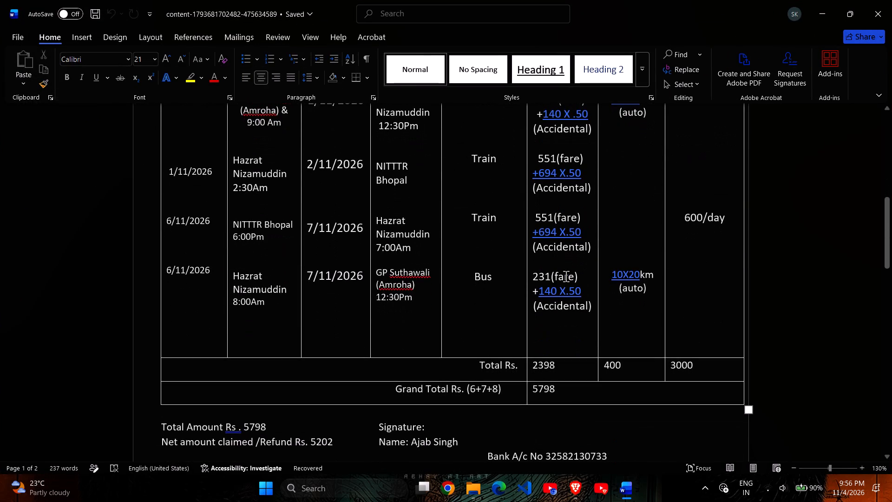
scroll(566, 276, "down", 1)
scroll(566, 276, "up", 1)
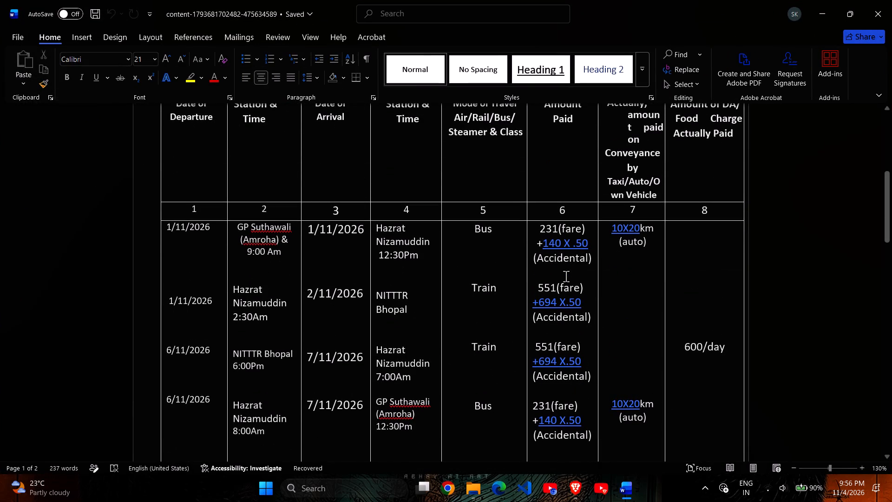
Dismiss the Office licence notice covering the document.
left_click(284, 434)
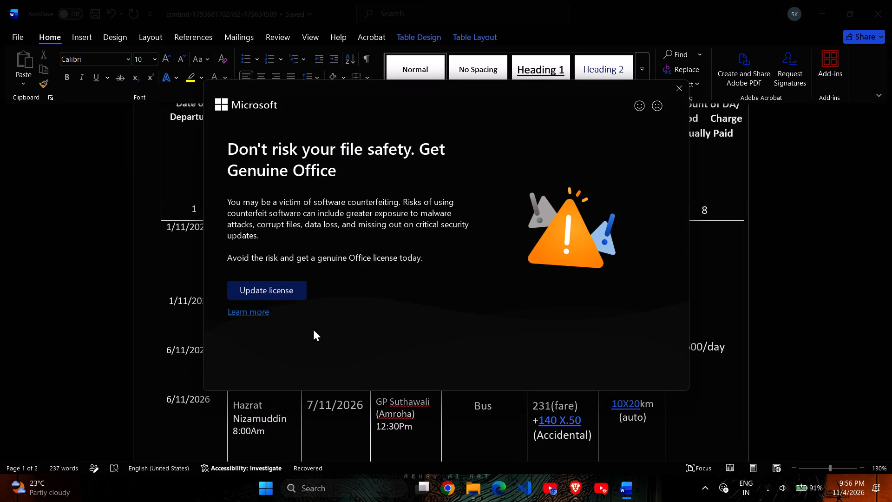
left_click(679, 94)
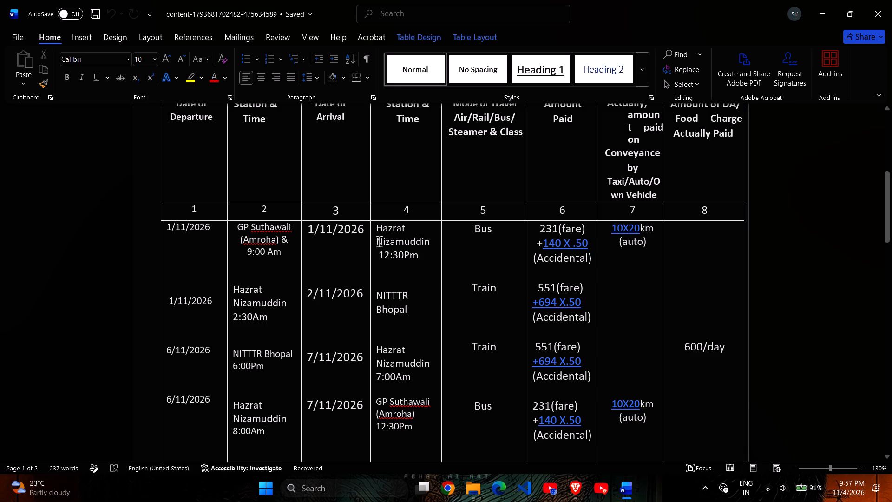
Replace the first journey's arrival station and time in column 4 with "Gajraula amroha".
left_click(430, 258)
left_click_drag(376, 227, 428, 258)
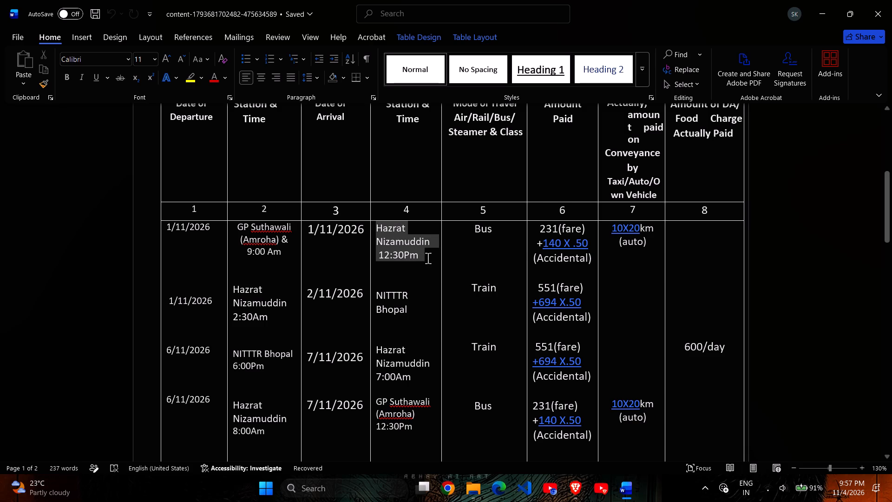
key("BackSpace")
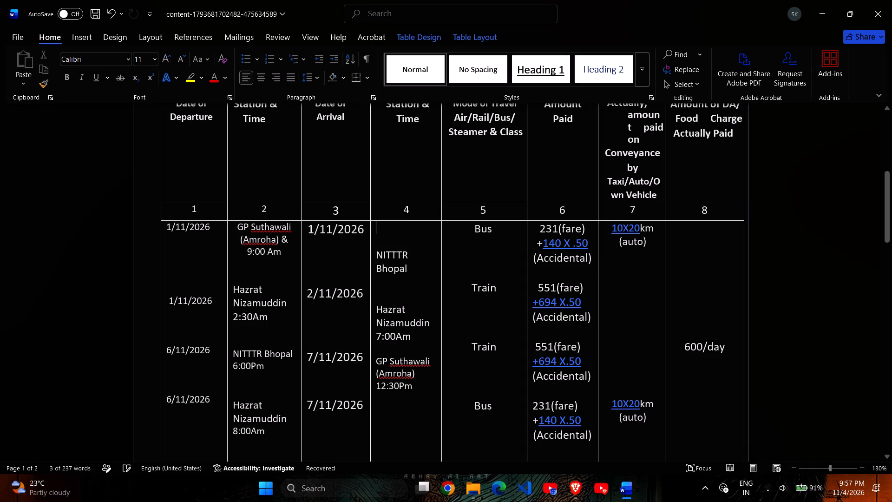
type("ga")
key("BackSpace")
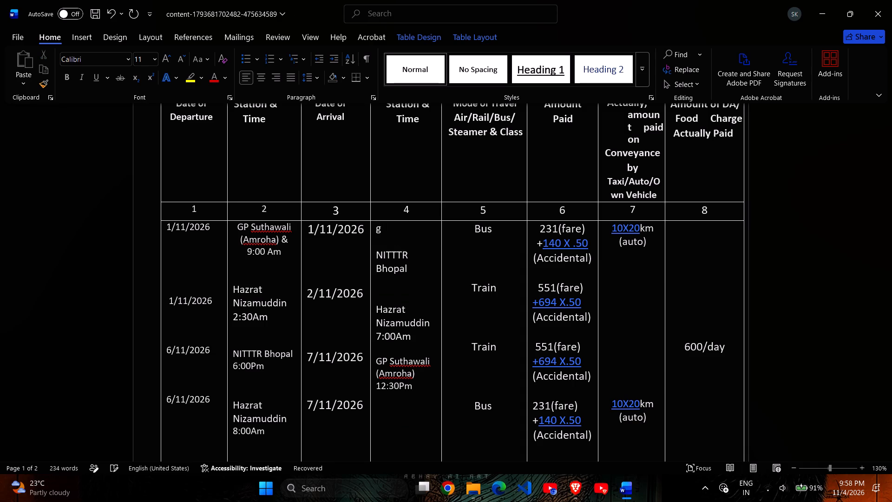
key("BackSpace")
key("shift+g")
type("ajr")
type("aula")
key("space")
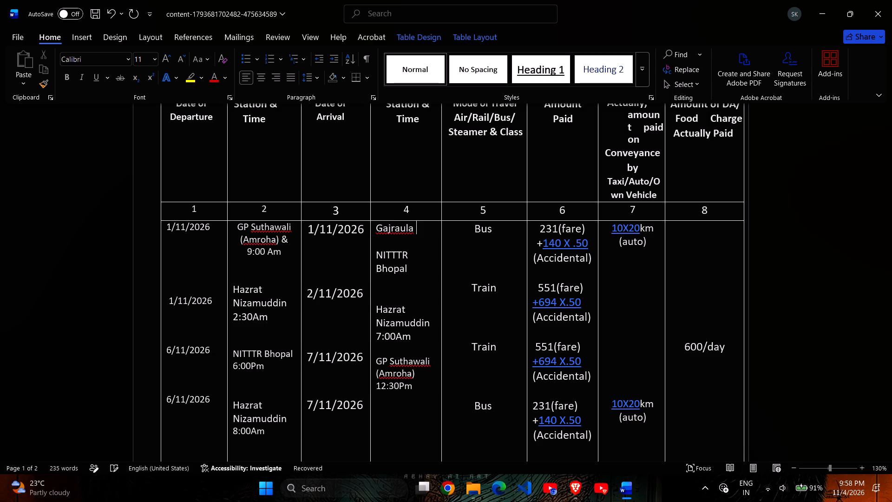
key("a")
key("BackSpace")
key("a")
type("mroha")
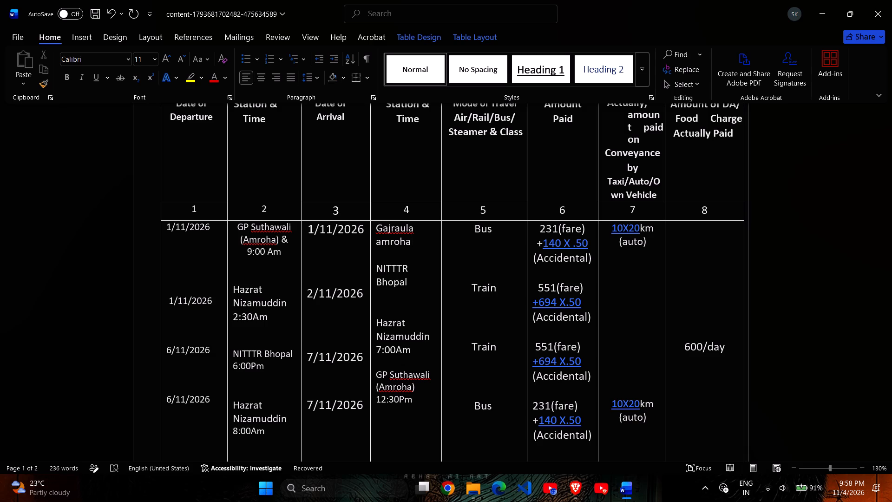
Add the arrival time "9:00Am" on its own line below "Gajraula amroha" in column 4.
key("space")
key("9")
key("shift+colon")
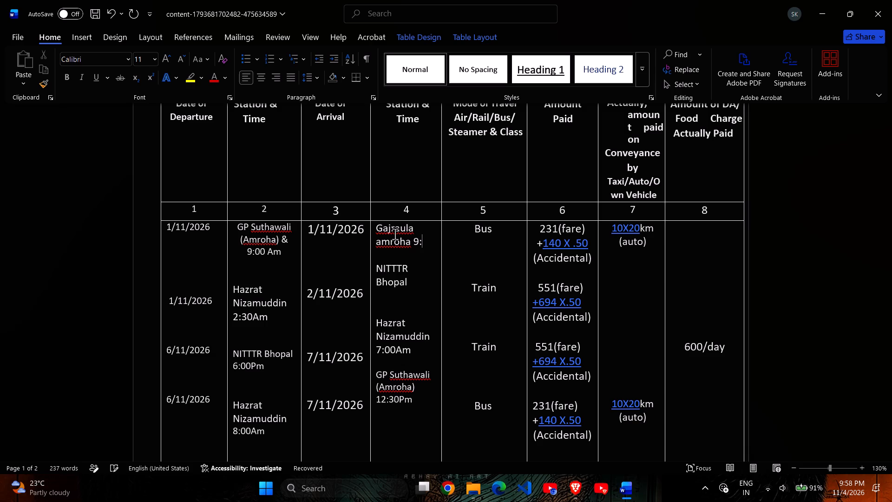
type("00")
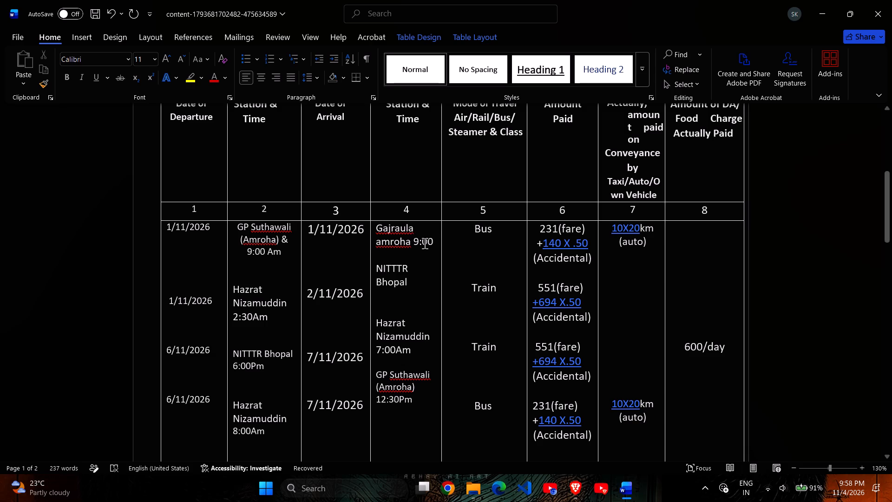
left_click(414, 240)
key("Return")
left_click(404, 254)
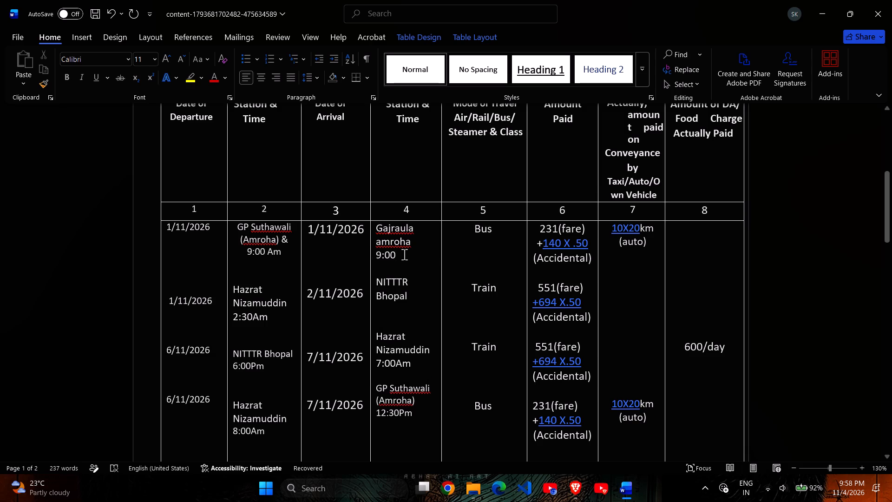
type("Am")
Replace the first journey's mode of travel "Bus" in column 5 with "-".
left_click_drag(473, 229, 500, 229)
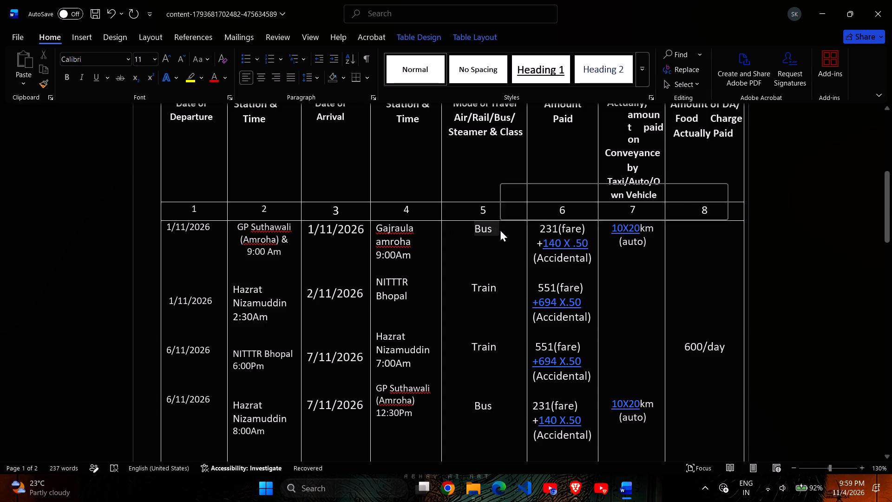
key("BackSpace")
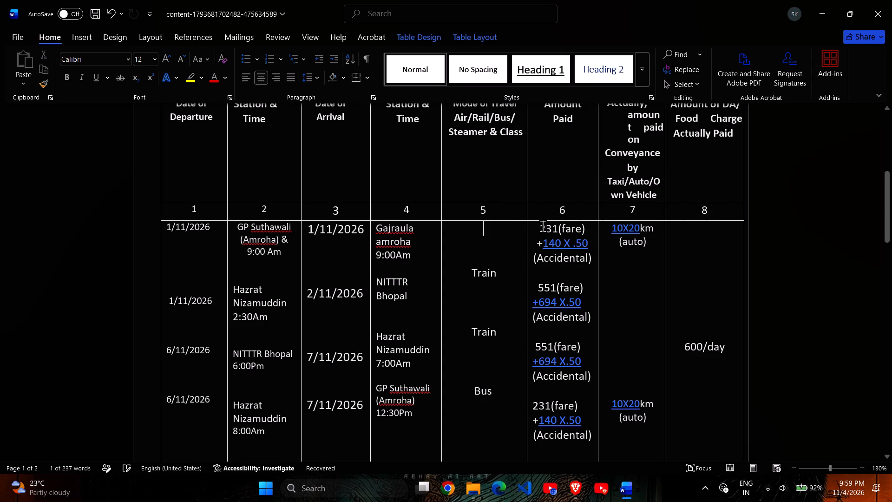
key("minus")
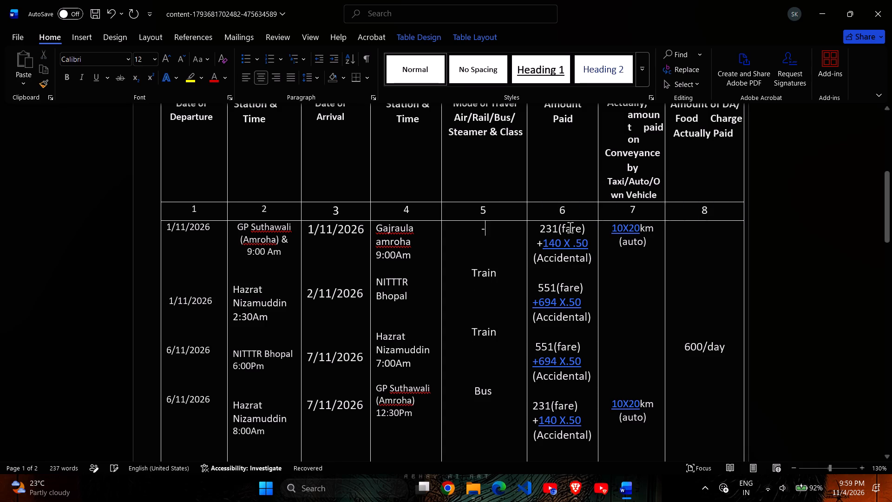
Delete the first journey's fare and accidental amount from column 6.
left_click_drag(538, 222, 581, 257)
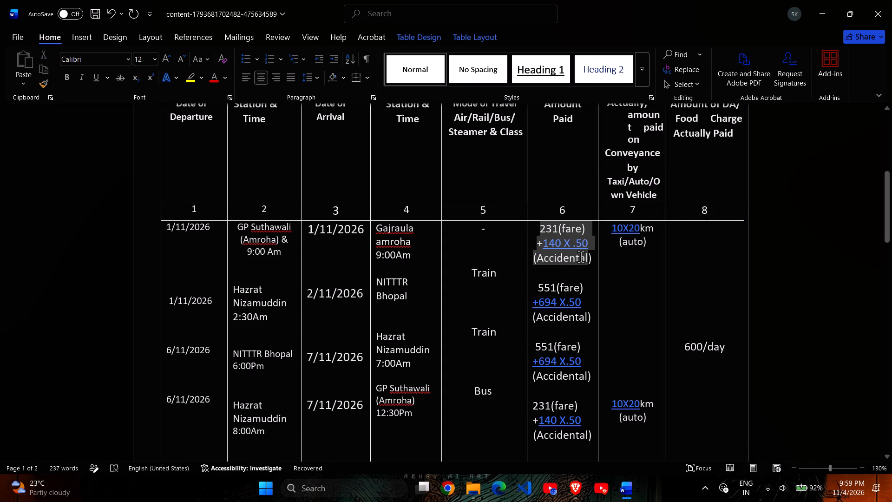
left_click_drag(581, 257, 590, 264)
left_click_drag(590, 264, 594, 264)
key("BackSpace")
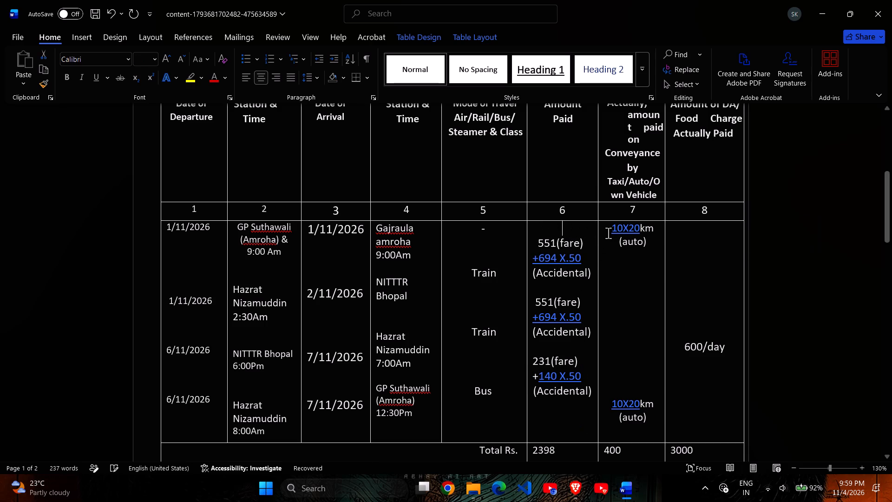
Delete the "10X20km" line from the first journey's conveyance entry in column 7.
left_click(608, 231)
left_click(655, 227)
key("BackSpace")
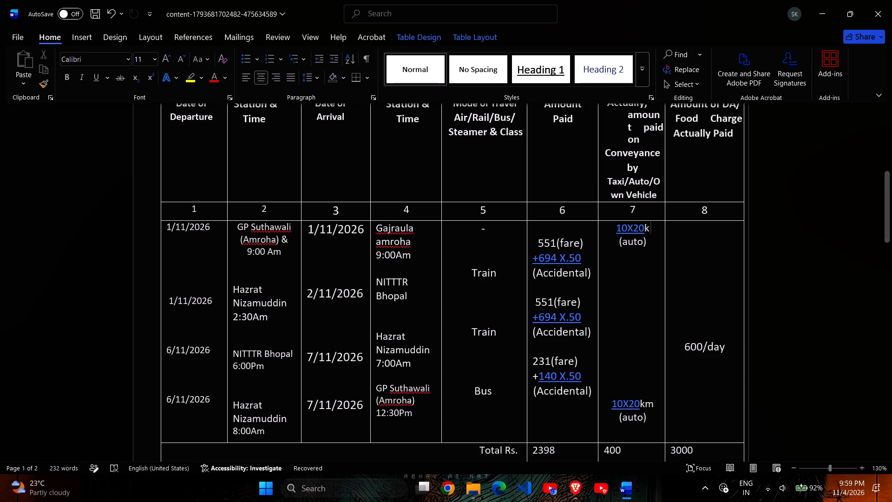
key("BackSpace")
key("BackSpace")
key("BackSpace")
key("BackSpace")
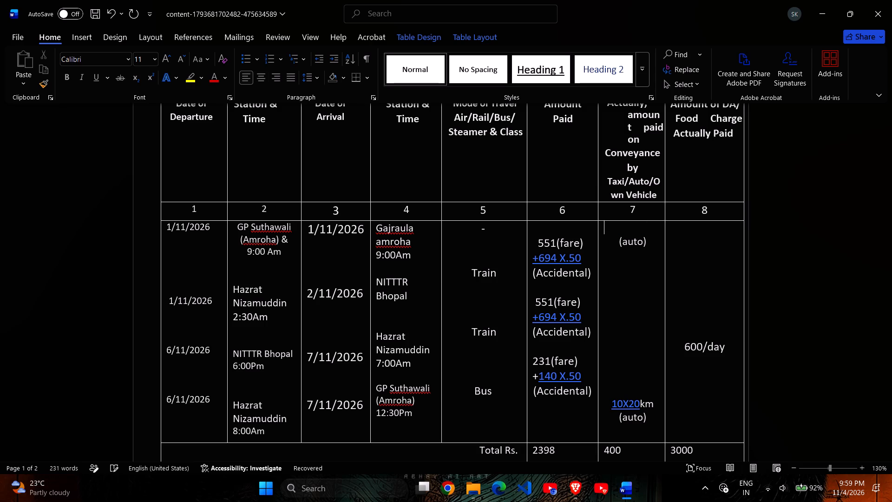
Replace "(auto)" in the first journey's conveyance entry in column 7 with "10@20=200".
left_click(654, 243)
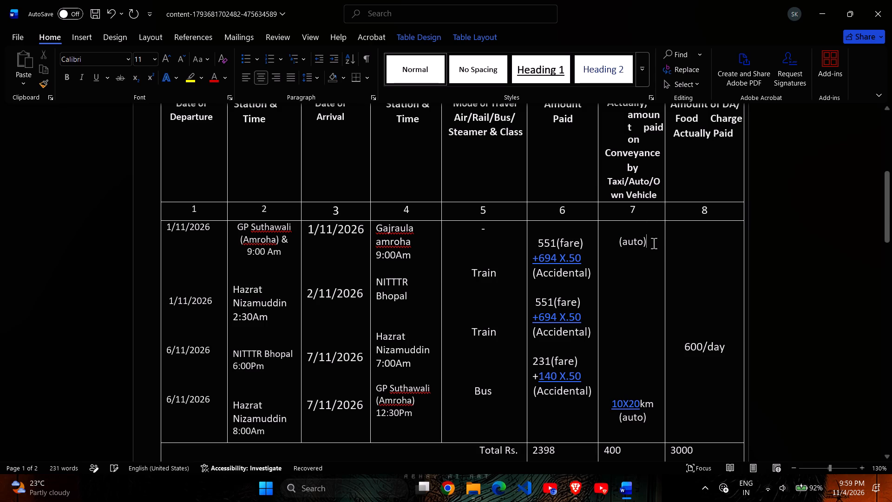
key("BackSpace")
key("BackSpace")
key("BackSpace")
key("BackSpace")
key("BackSpace")
key("BackSpace")
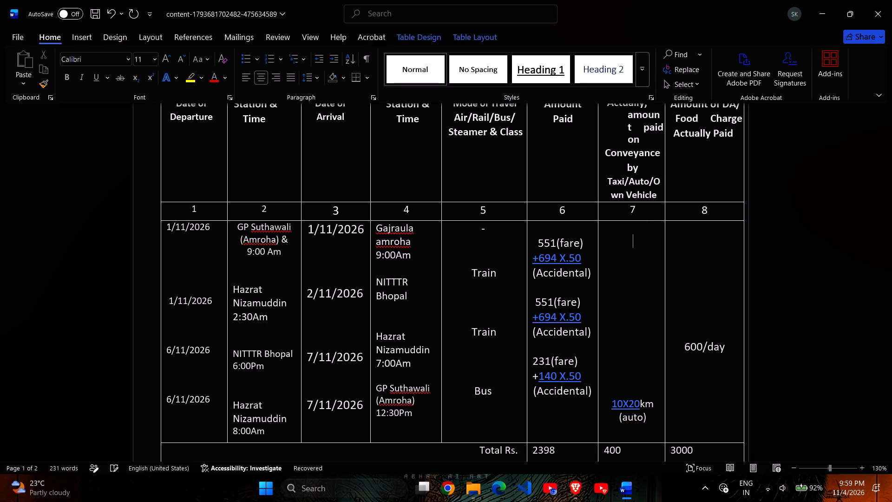
type("10")
key("shift+at")
type("20")
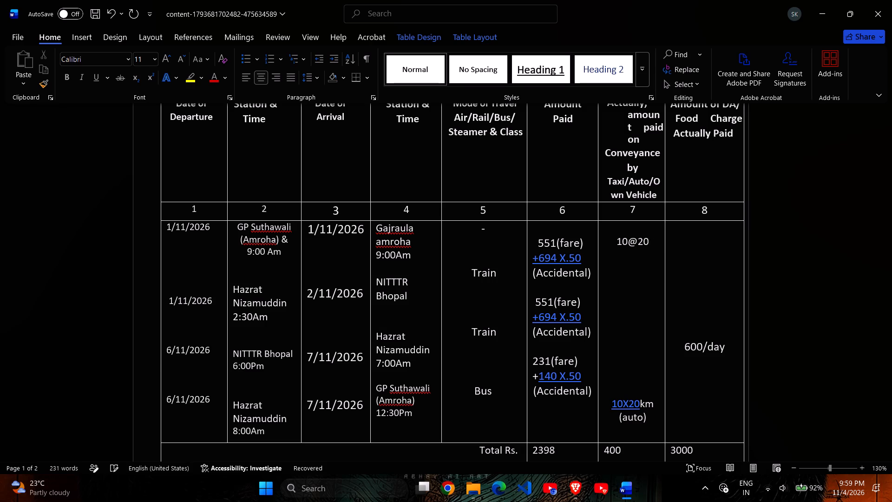
key("equal")
type("200")
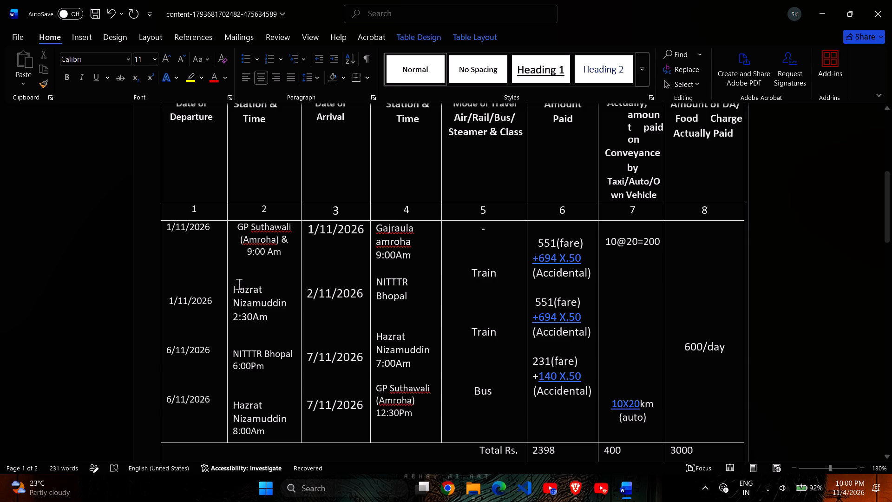
Delete all entries below the first journey in columns 2, 3 and 4, covering departure stations, arrival dates and arrival stations.
left_click_drag(235, 284, 295, 402)
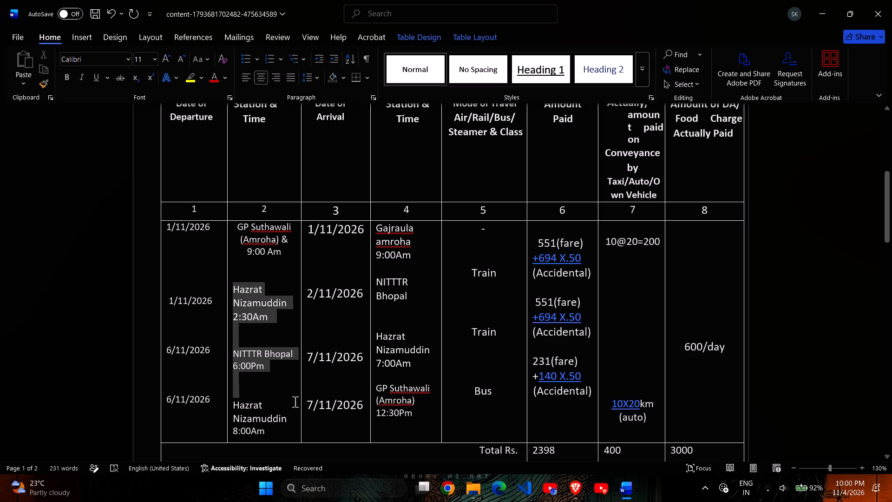
left_click_drag(295, 402, 297, 437)
key("BackSpace")
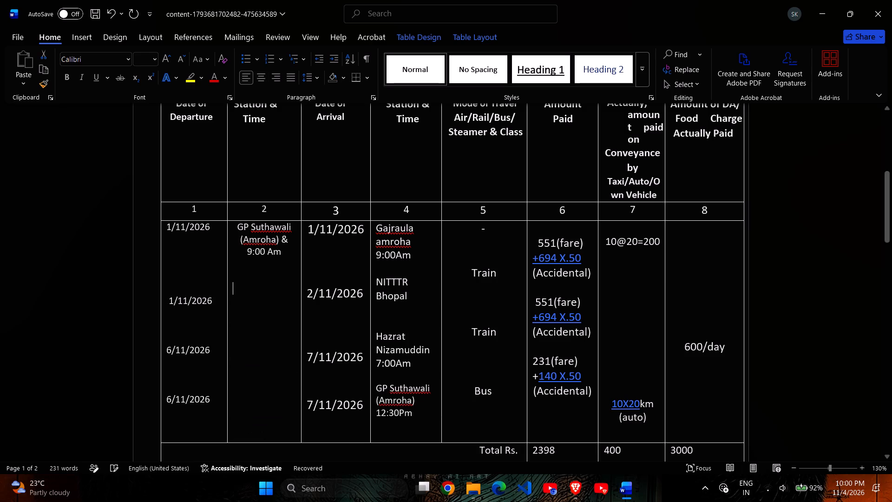
left_click_drag(309, 288, 363, 421)
key("BackSpace")
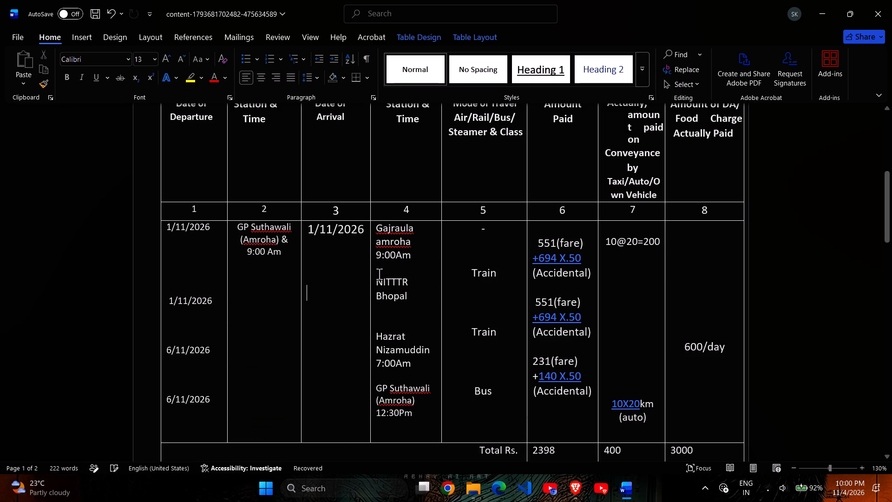
left_click_drag(379, 274, 432, 421)
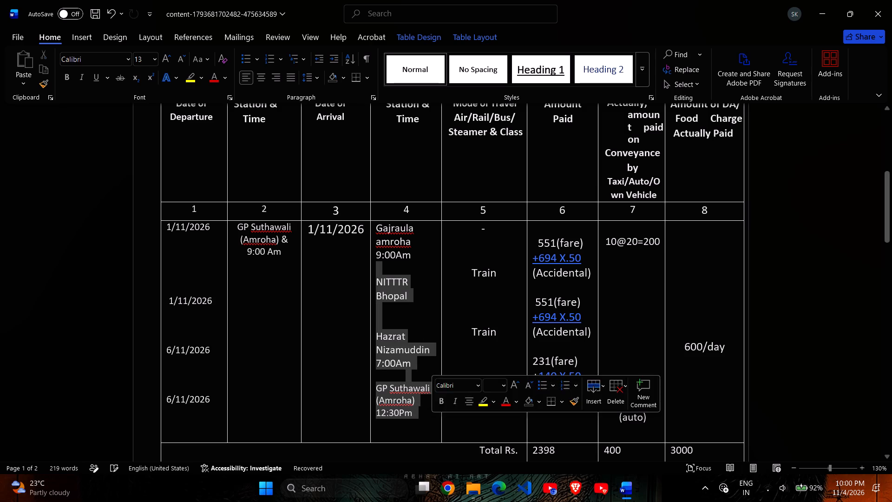
key("BackSpace")
Delete the remaining journeys' modes of travel, fare amounts and auto conveyance entry from columns 5, 6 and 7.
left_click_drag(468, 268, 512, 376)
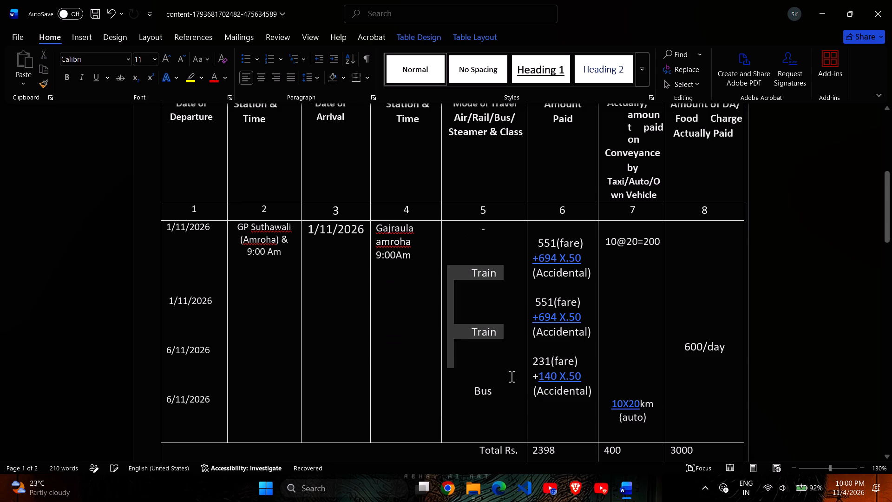
left_click_drag(512, 376, 507, 399)
key("BackSpace")
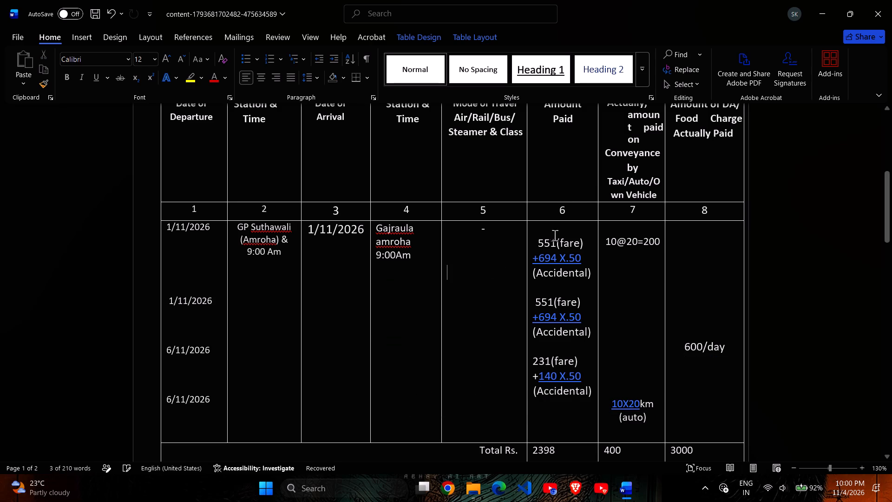
left_click_drag(540, 241, 587, 396)
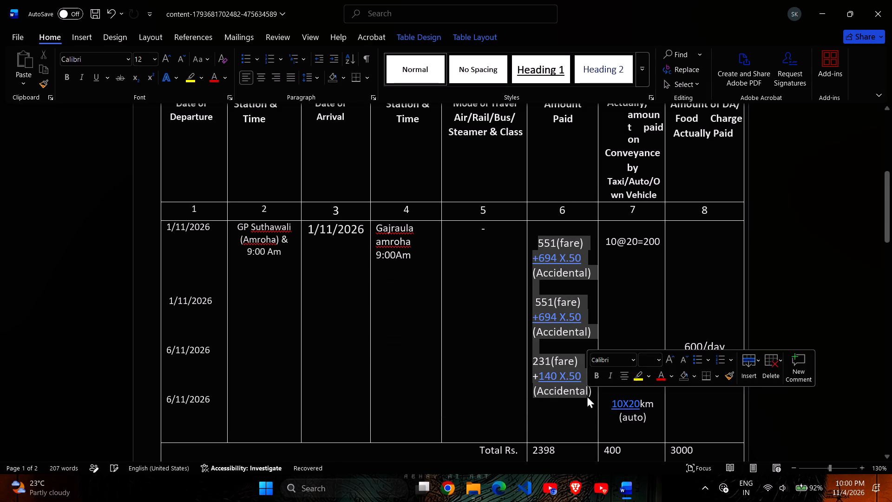
key("BackSpace")
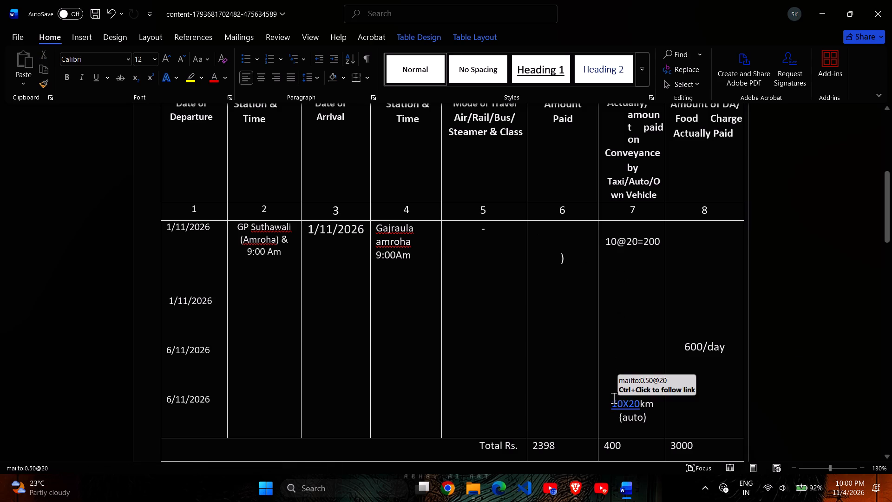
left_click_drag(613, 398, 649, 428)
key("BackSpace")
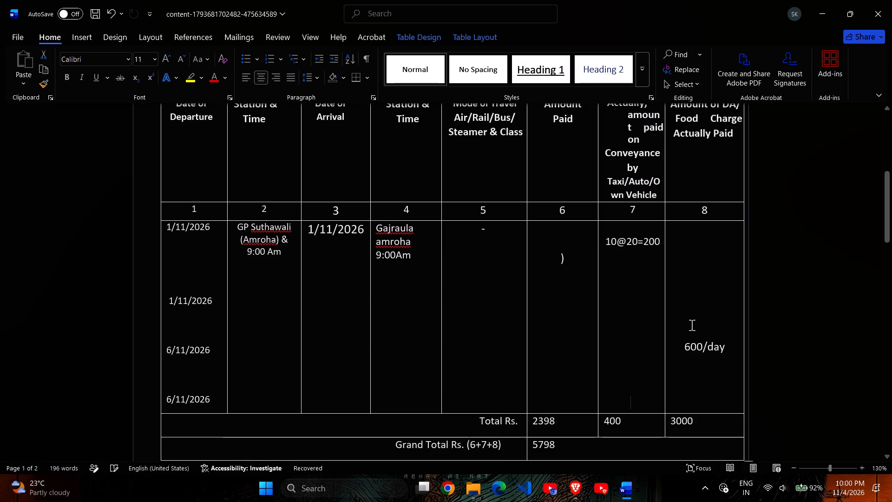
Delete the "600/day" food charge entry from column 8.
left_click_drag(682, 343, 731, 353)
key("BackSpace")
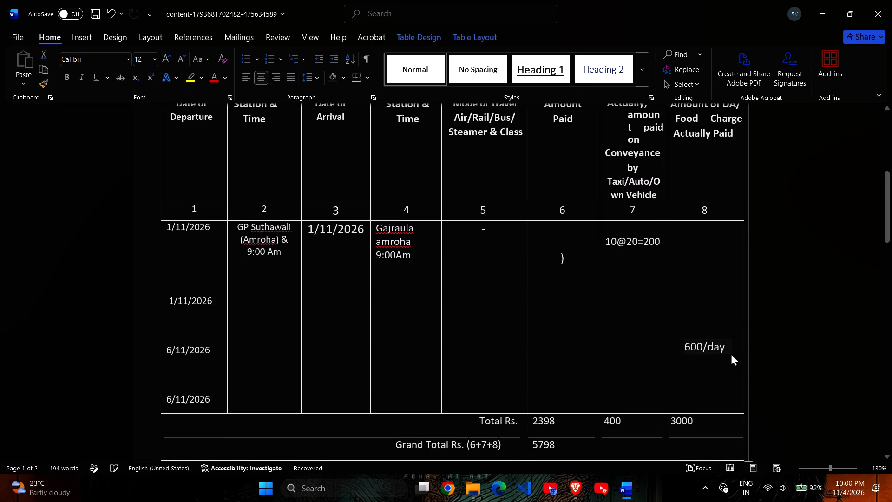
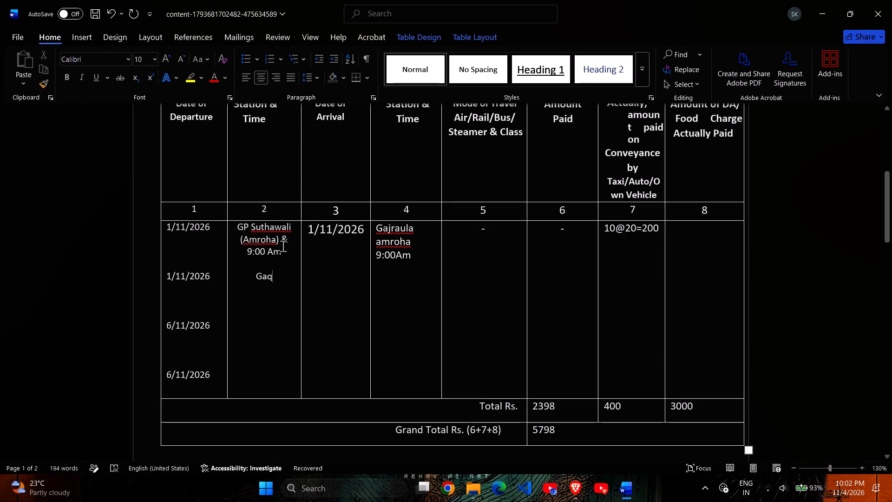
Enter "Gajraula amroha" in column 2 as the second journey's departure station, with a line break after it.
key("BackSpace")
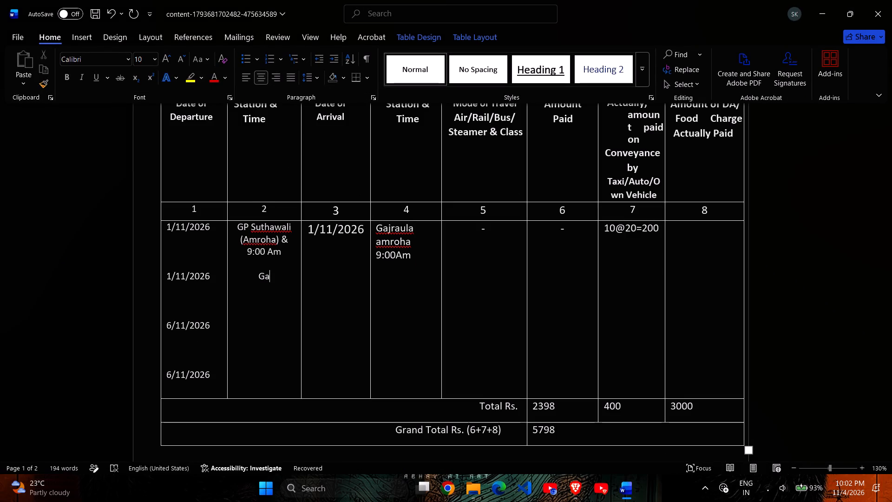
type("jraula")
key("space")
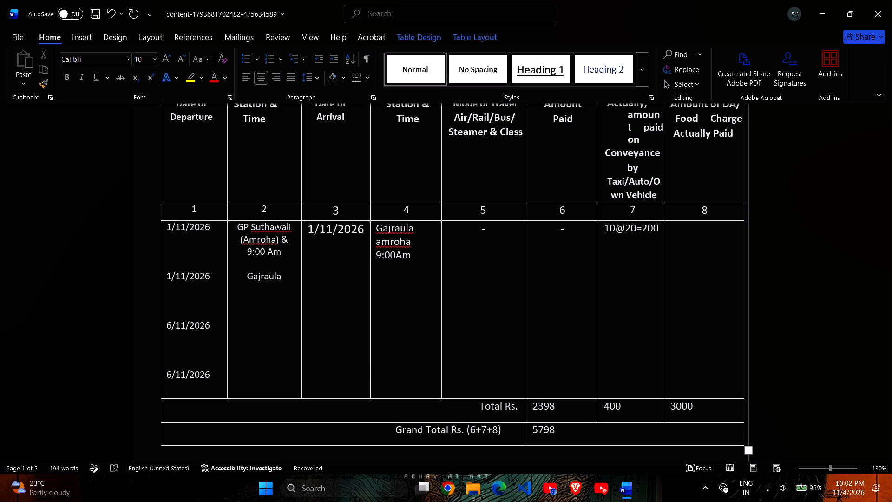
type("amrog")
key("BackSpace")
type("ha")
key("space")
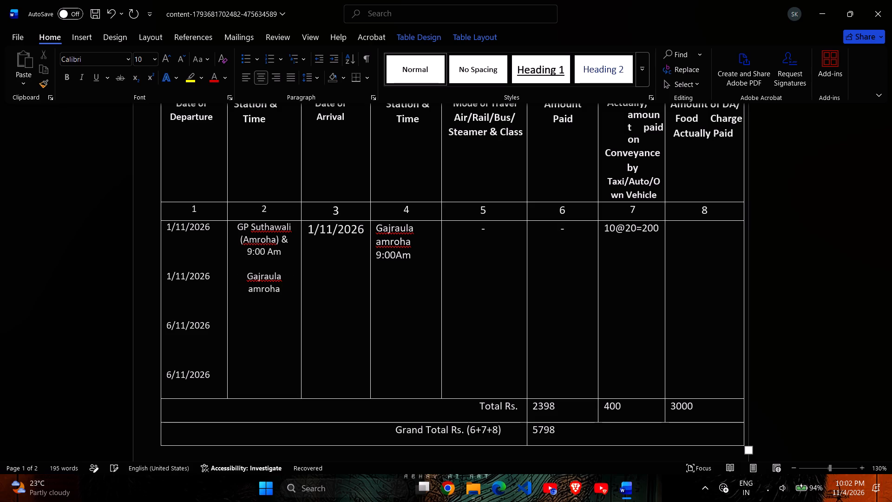
key("Return")
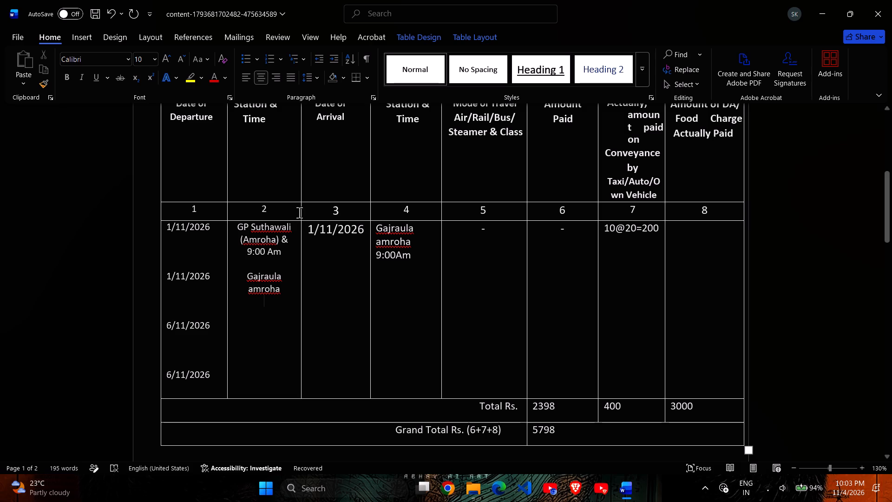
Left-align the second journey's "Gajraula amroha" entry in column 2.
left_click(281, 276)
key("BackSpace")
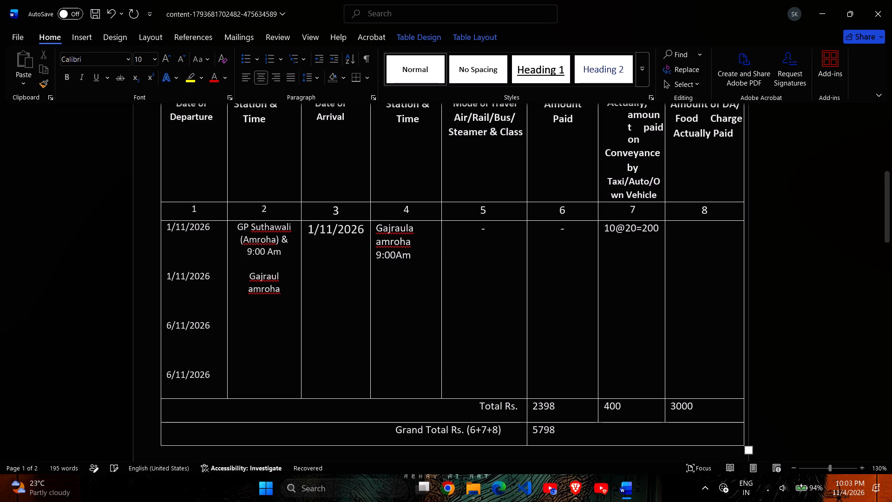
key("BackSpace")
type("la")
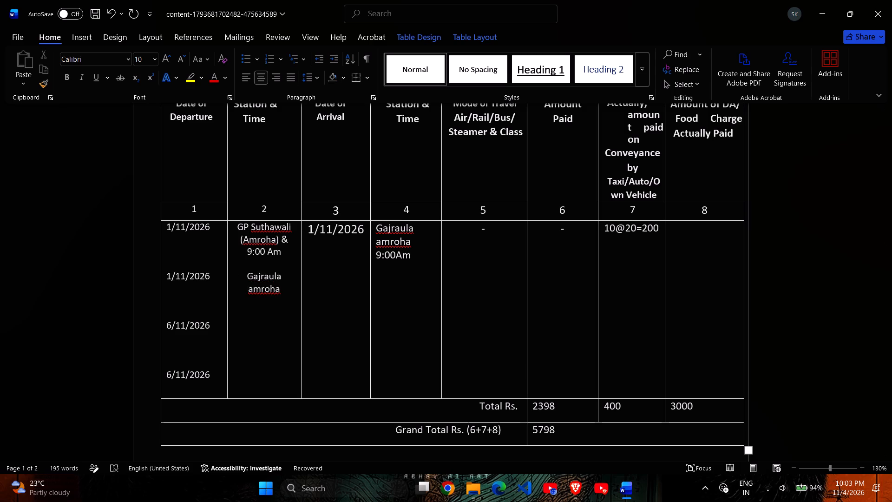
left_click(246, 275)
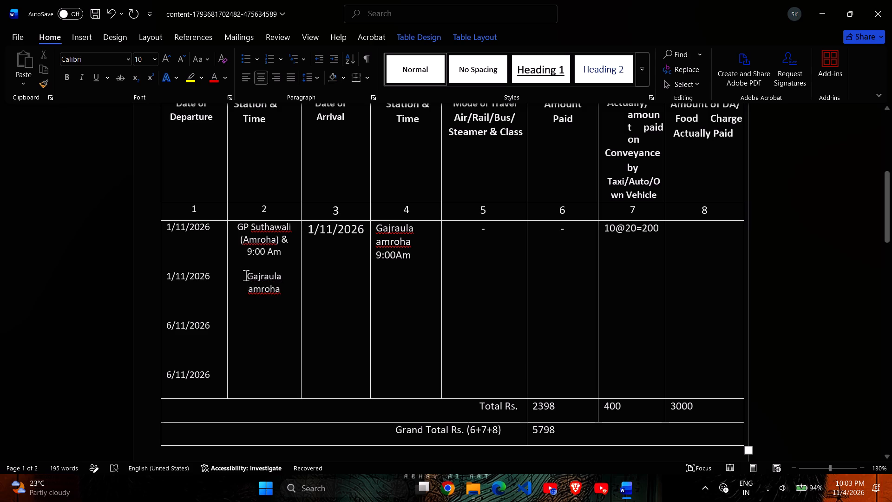
key("BackSpace")
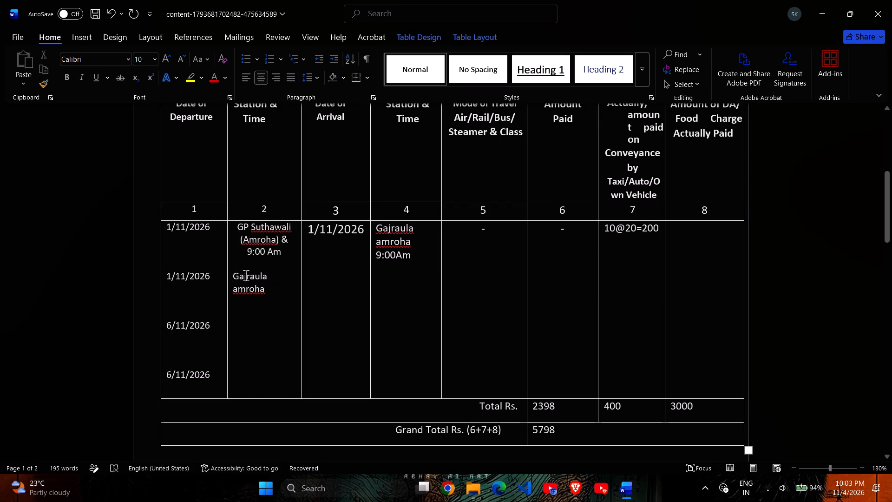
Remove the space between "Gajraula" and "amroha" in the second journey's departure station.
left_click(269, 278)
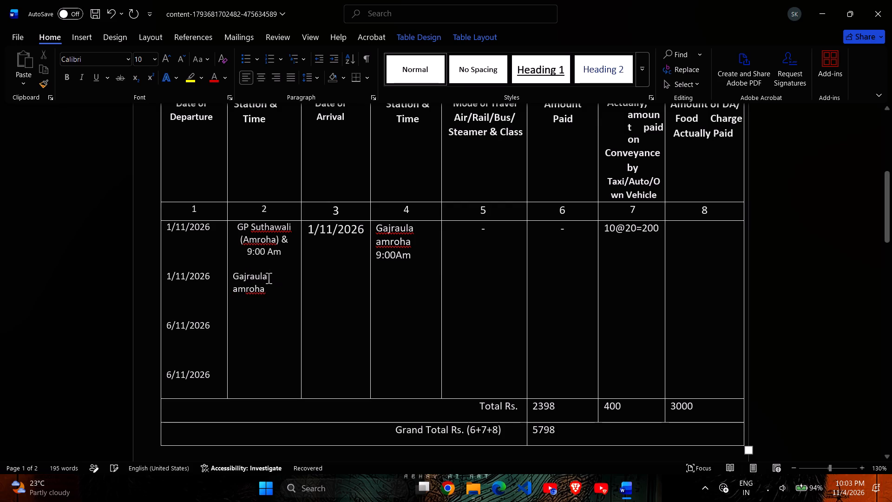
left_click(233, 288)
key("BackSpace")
Widen column 2 slightly by moving its border with column 3 so that "Gajraulaamroha" fits on one line.
left_click(302, 201)
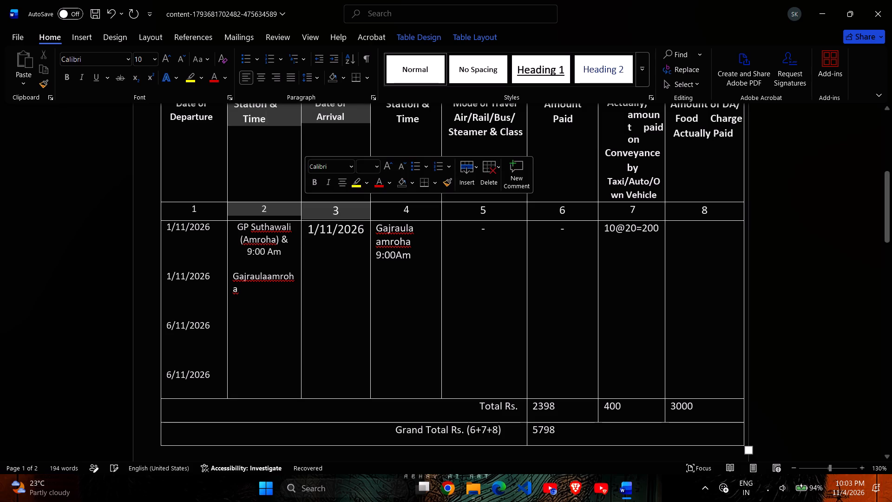
left_click(302, 190)
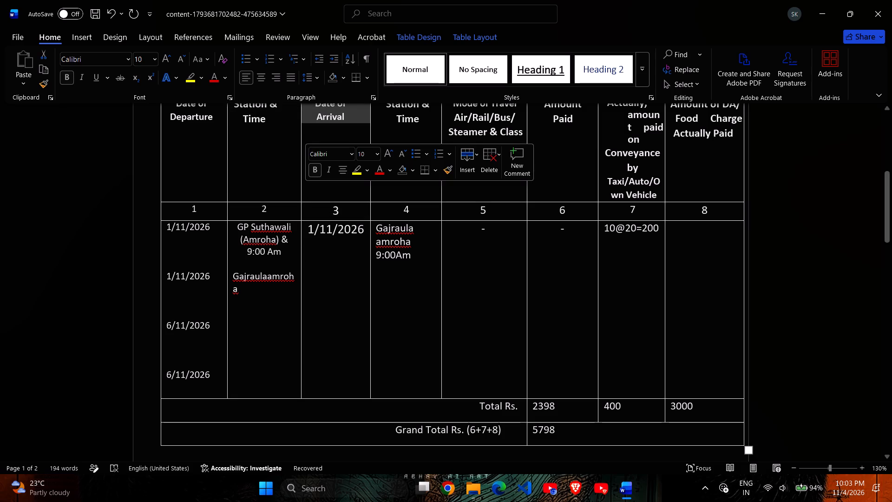
left_click(302, 188)
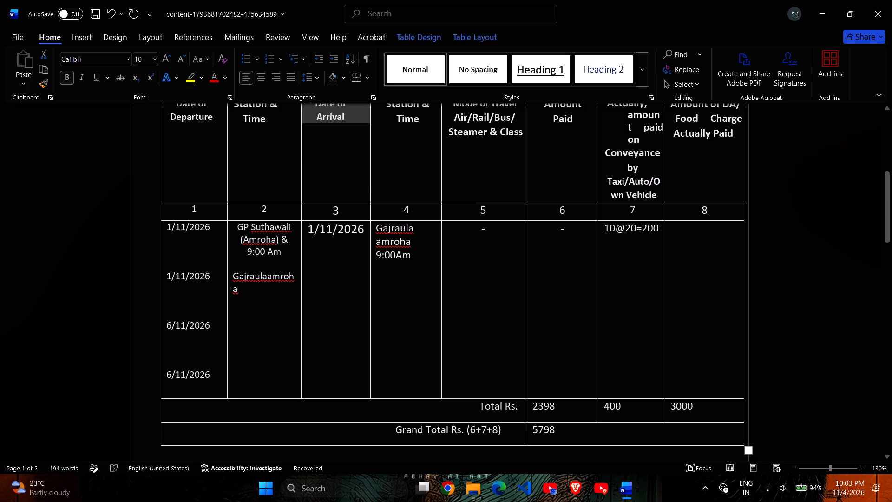
left_click(300, 244)
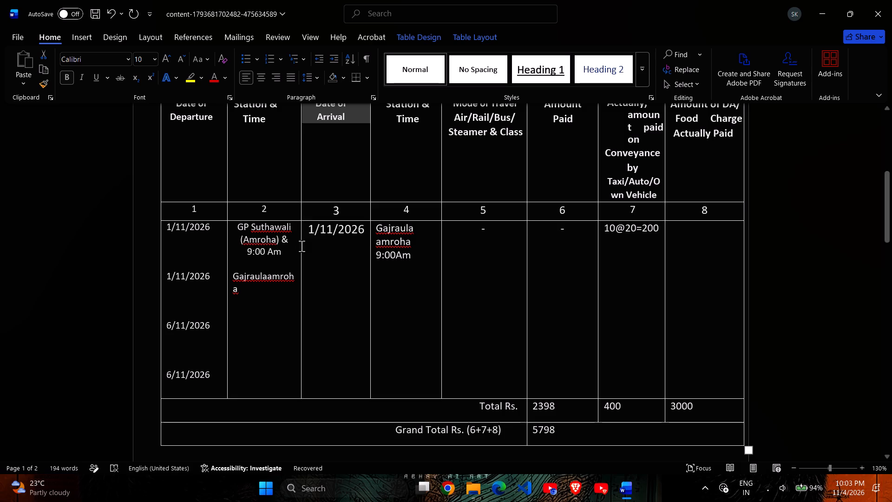
left_click(302, 246)
left_click_drag(300, 250, 304, 251)
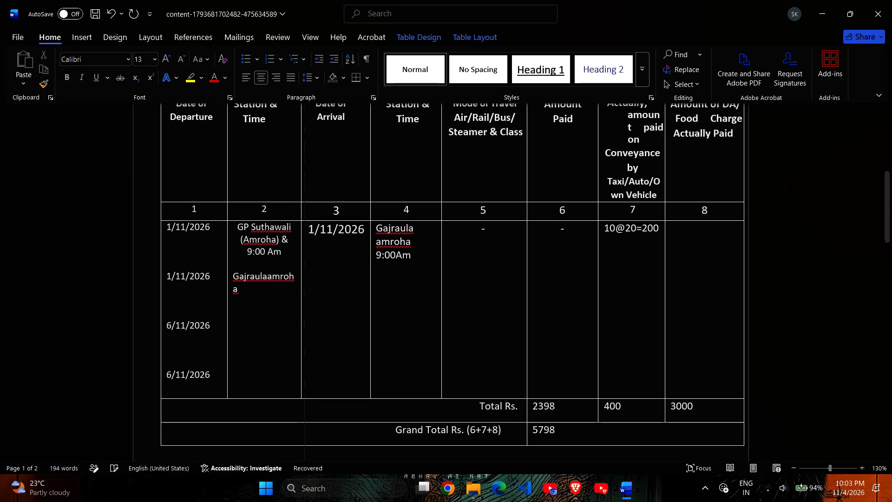
left_click_drag(304, 251, 307, 251)
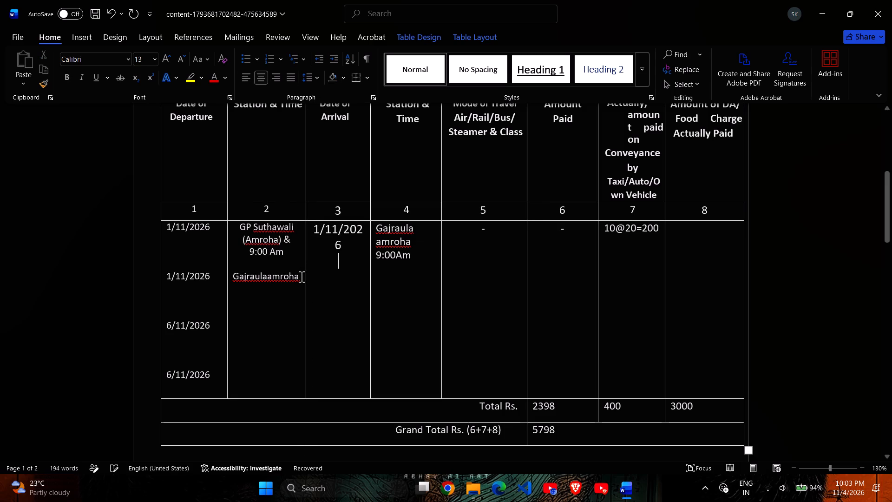
Restore the space in "Gajraula amroha" and widen column 2 so that the station name fits on one line.
left_click(302, 277)
left_click(267, 276)
key("space")
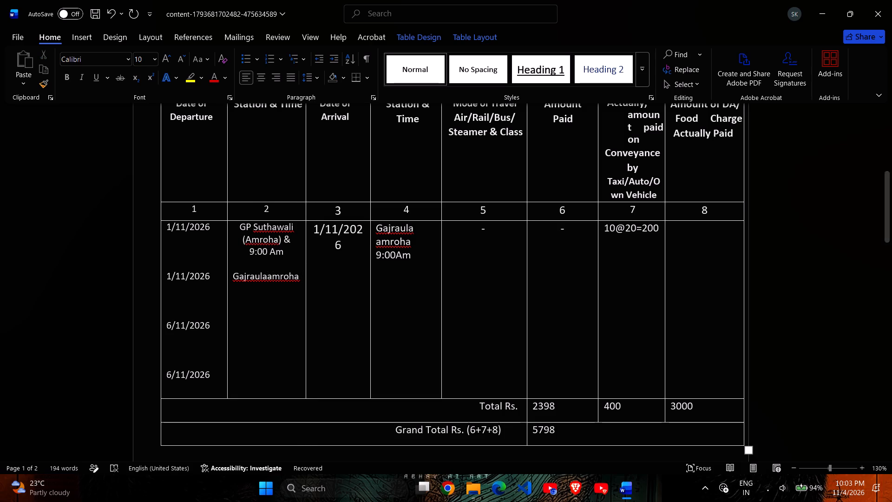
key("space")
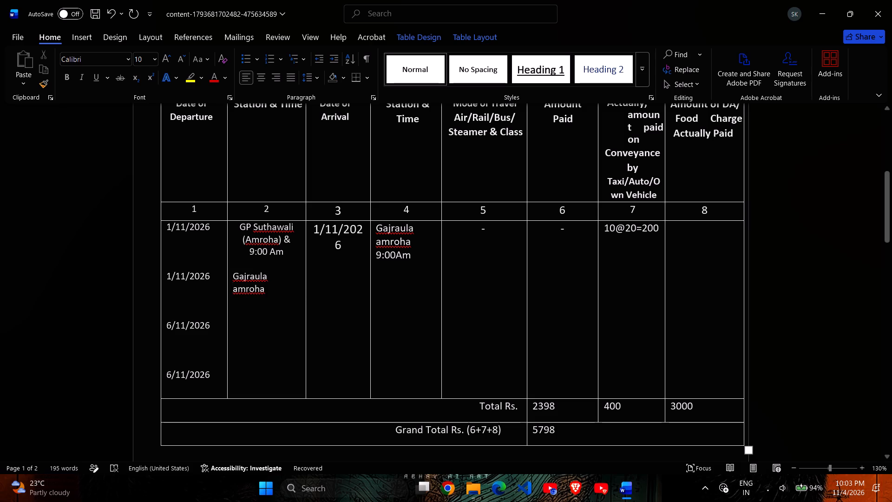
left_click_drag(306, 296, 311, 296)
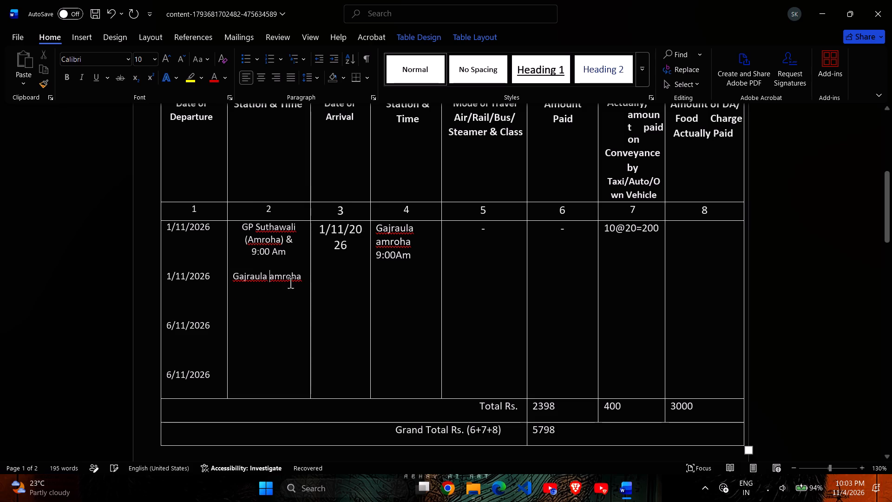
Add the departure time "9:20Am" on the line below the second journey's station in column 2.
left_click(301, 270)
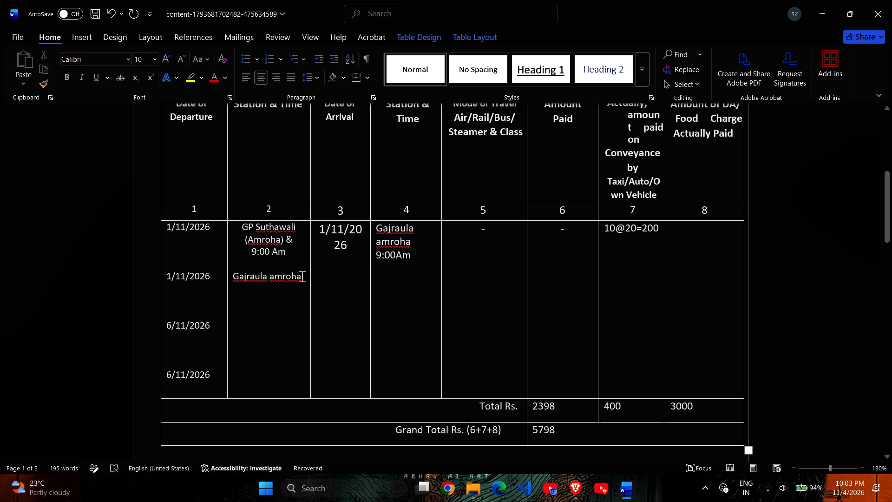
left_click(302, 276)
key("Return")
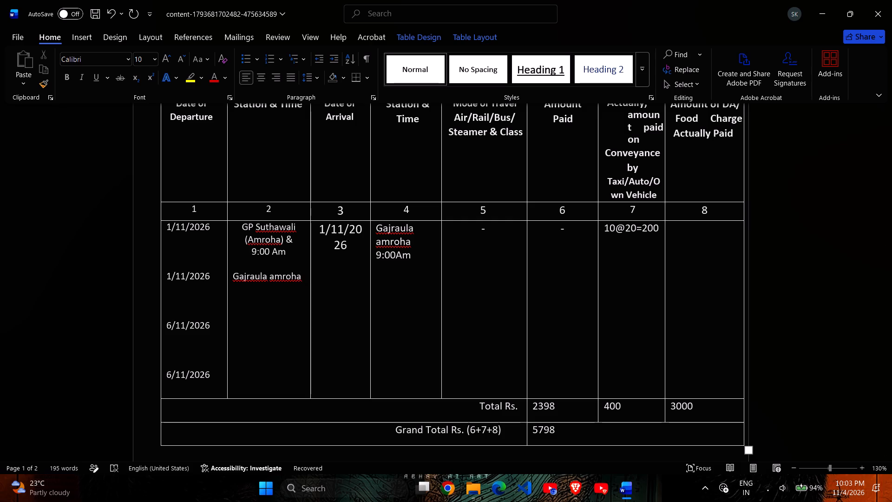
type("9:20")
type("Am")
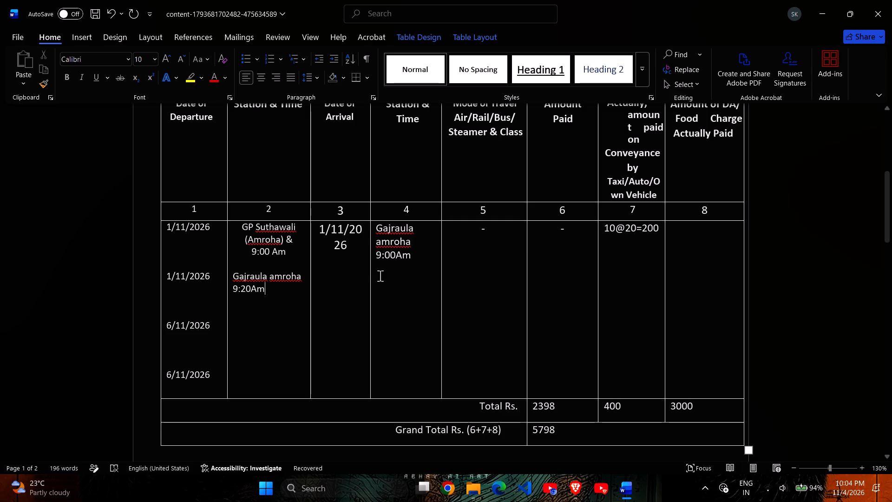
Widen the date of arrival column 3 slightly by moving its border with column 4.
left_click(317, 276)
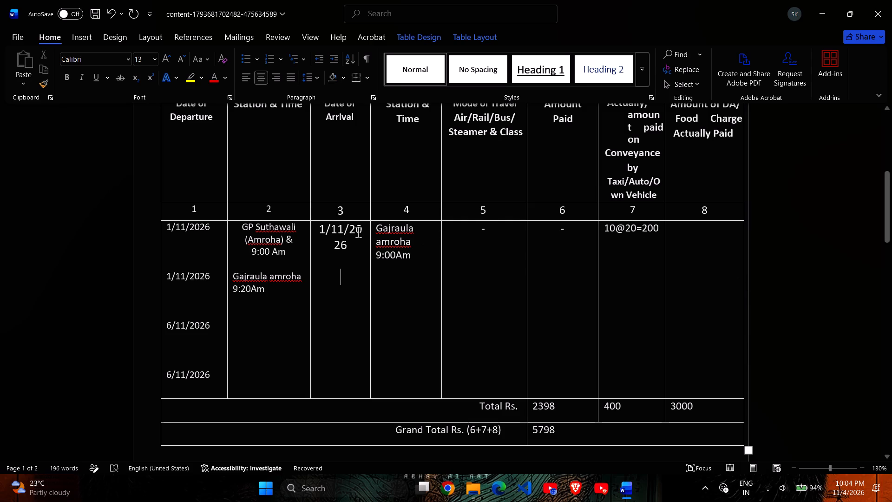
left_click_drag(370, 237, 374, 237)
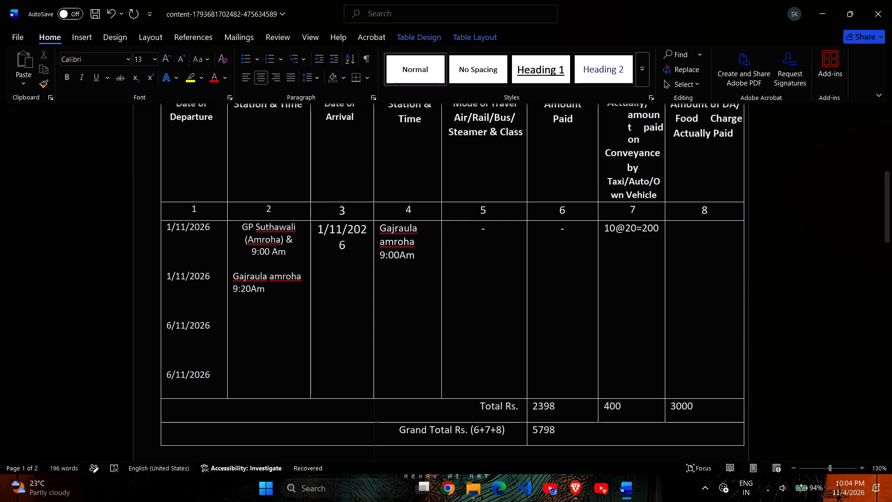
left_click_drag(374, 237, 375, 237)
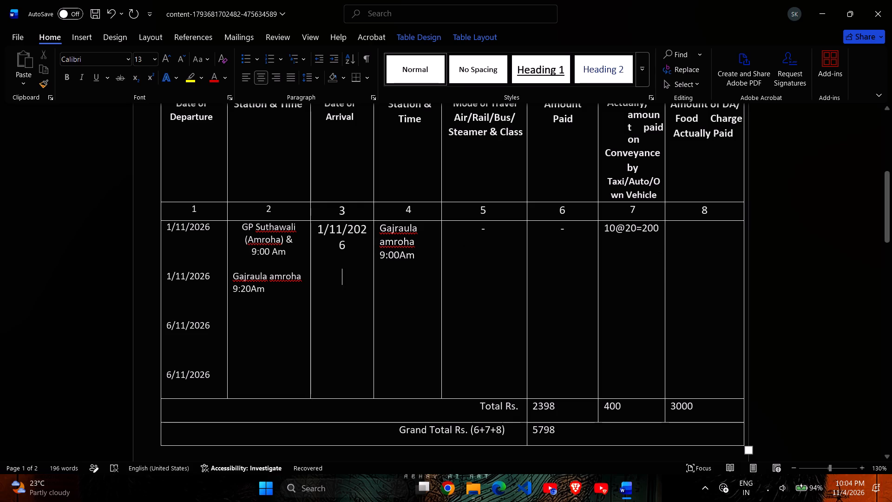
Shift the borders between columns 4 to 8 toward column 8, narrowing column 8 and widening column 4 to fit "Gajraula amroha" on one line.
left_click_drag(664, 258, 684, 258)
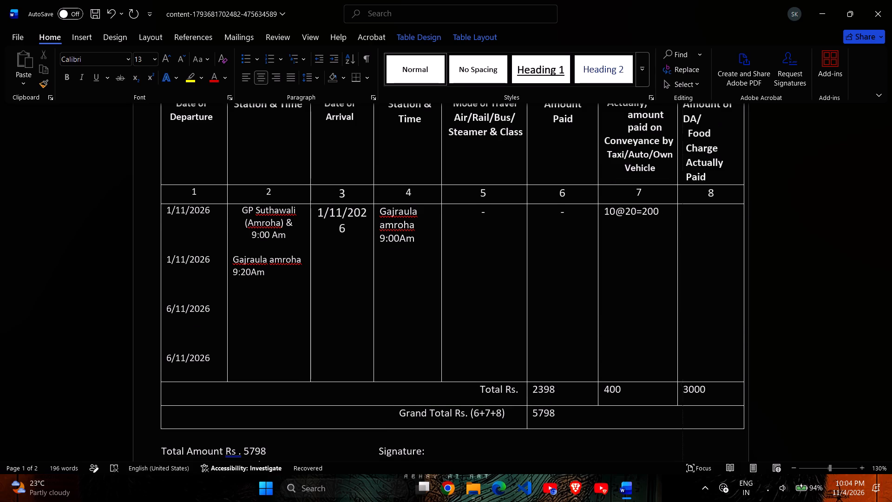
left_click_drag(684, 258, 686, 258)
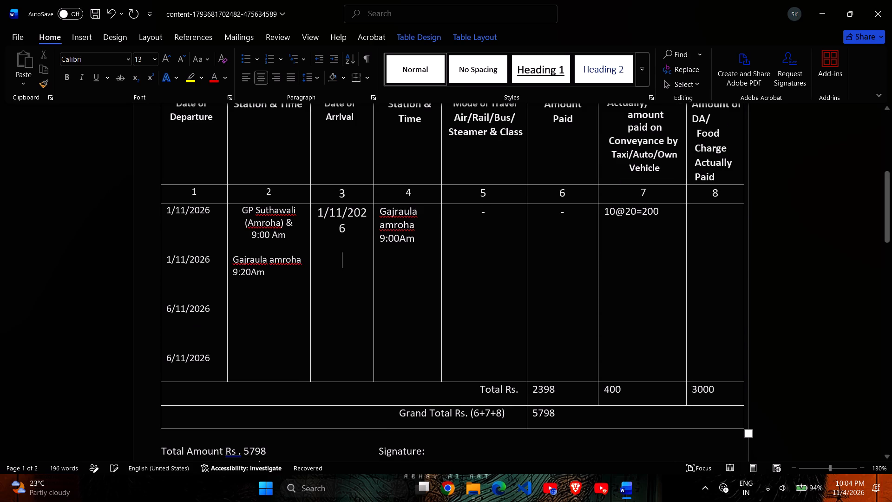
left_click_drag(597, 246, 612, 248)
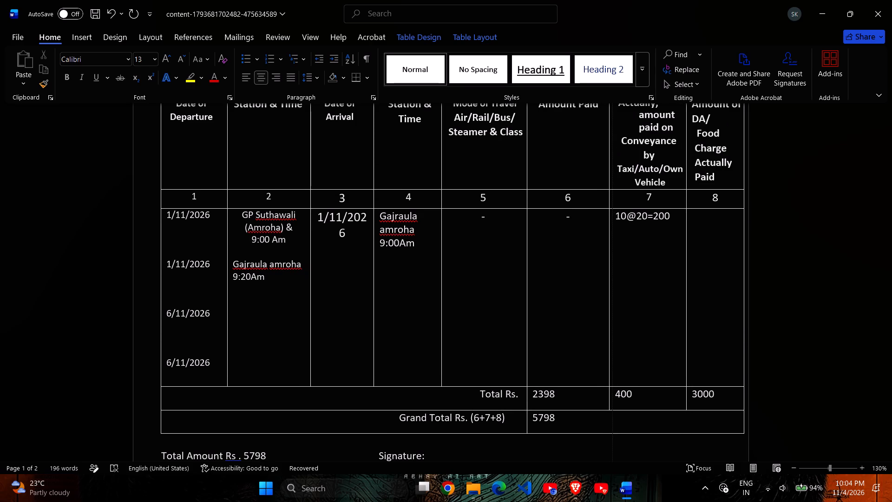
left_click_drag(612, 248, 618, 248)
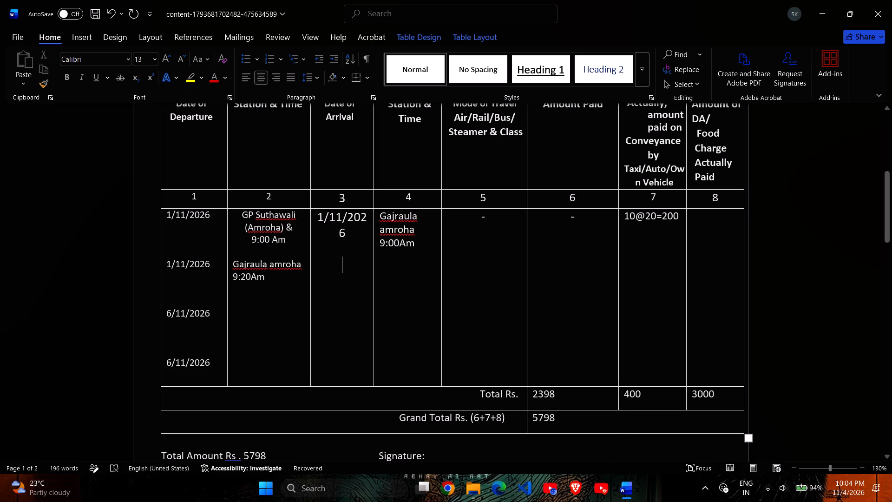
left_click_drag(525, 244, 548, 243)
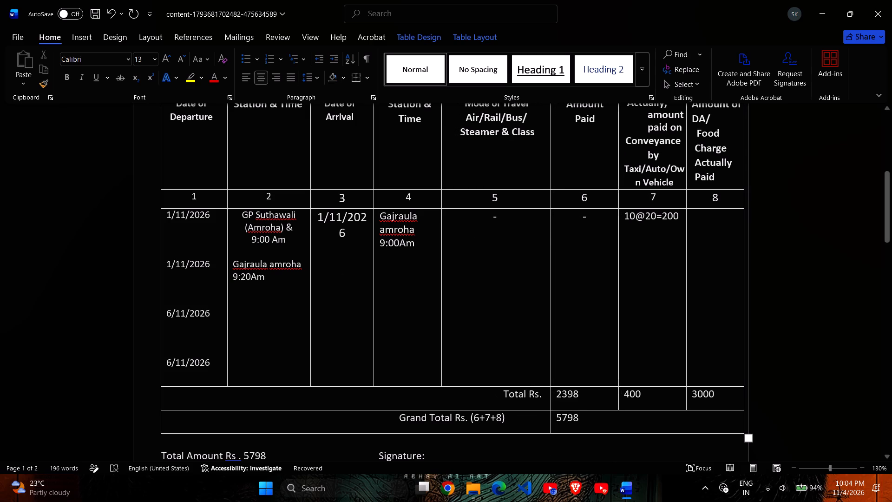
left_click_drag(440, 238, 462, 242)
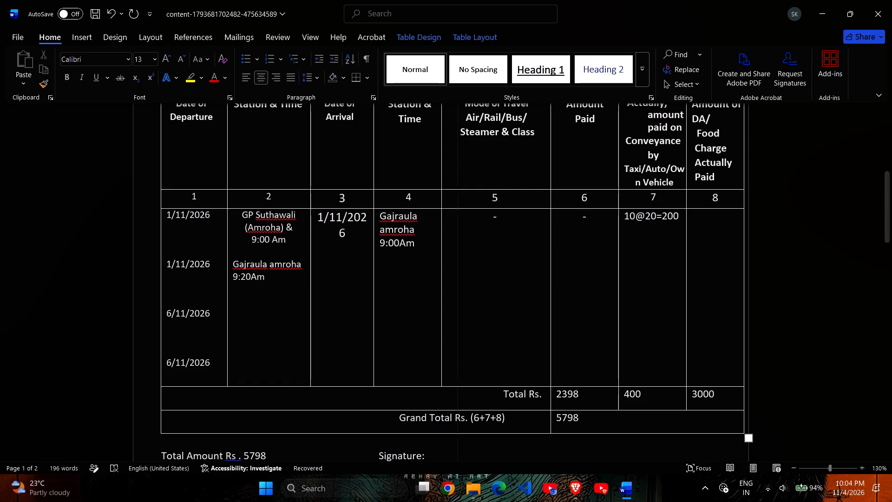
left_click_drag(462, 242, 463, 242)
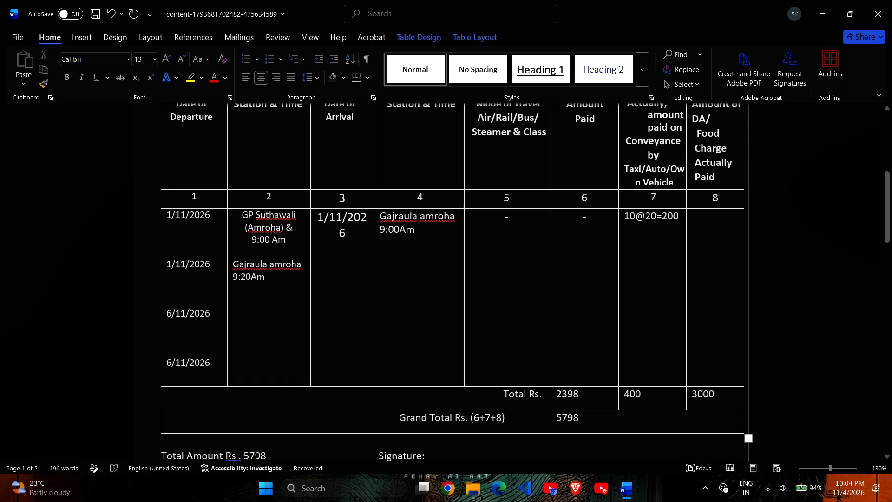
Widen column 3 in the journey row so "1/11/2026" fits on one line, and widen column 4 to keep "Gajraula amroha" unwrapped.
left_click_drag(376, 258, 385, 257)
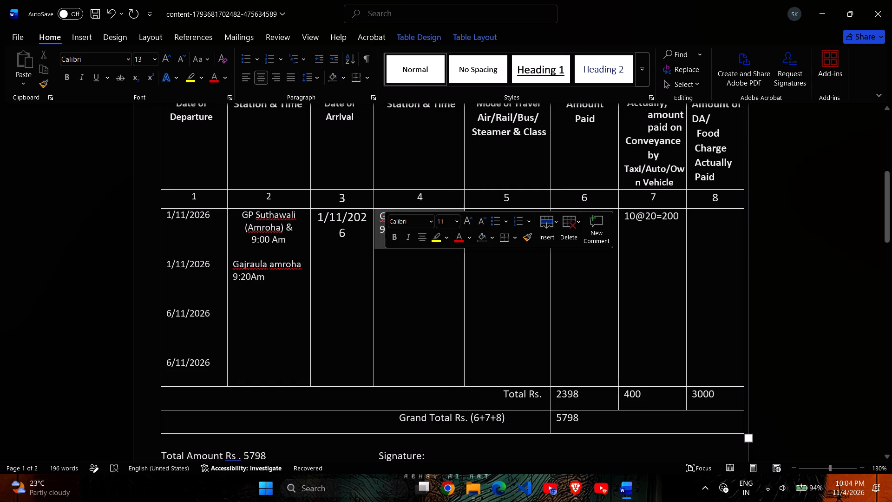
left_click(375, 259)
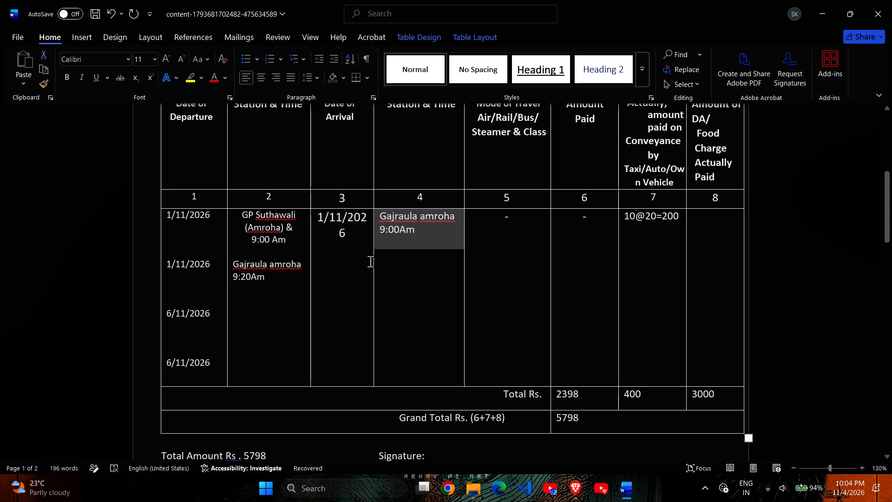
left_click_drag(373, 261, 385, 262)
left_click(475, 312)
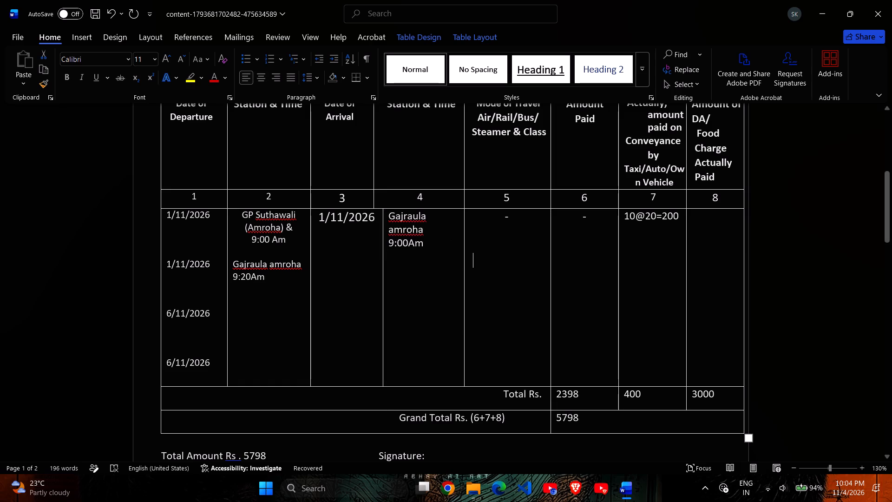
left_click_drag(464, 299, 479, 298)
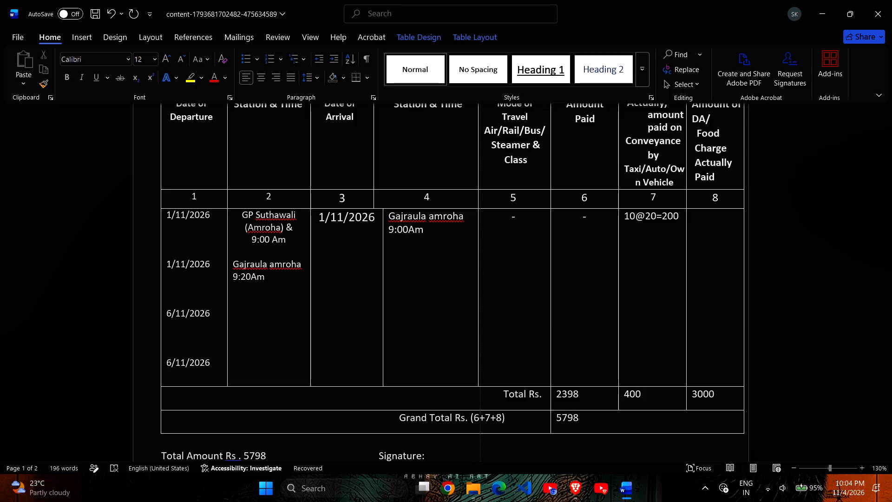
left_click_drag(479, 298, 478, 298)
Enter the second journey's date of arrival as 11/11/2026 in column 3.
left_click(331, 261)
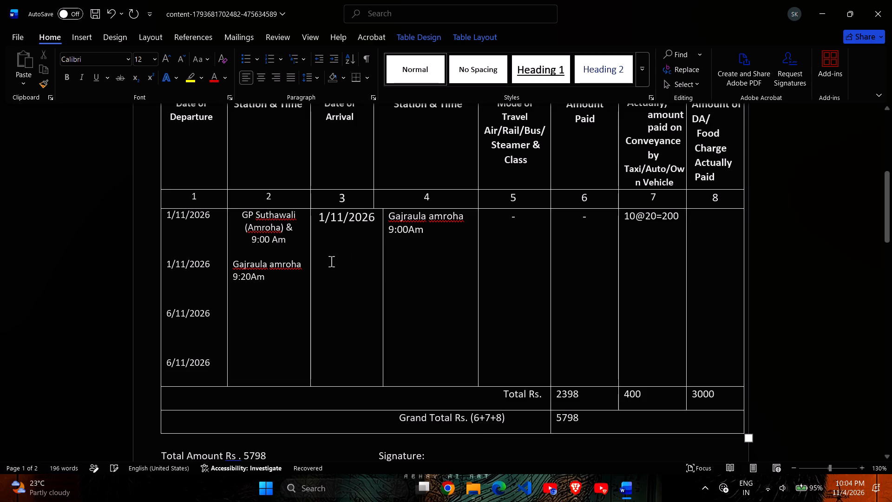
left_click(326, 263)
type("11")
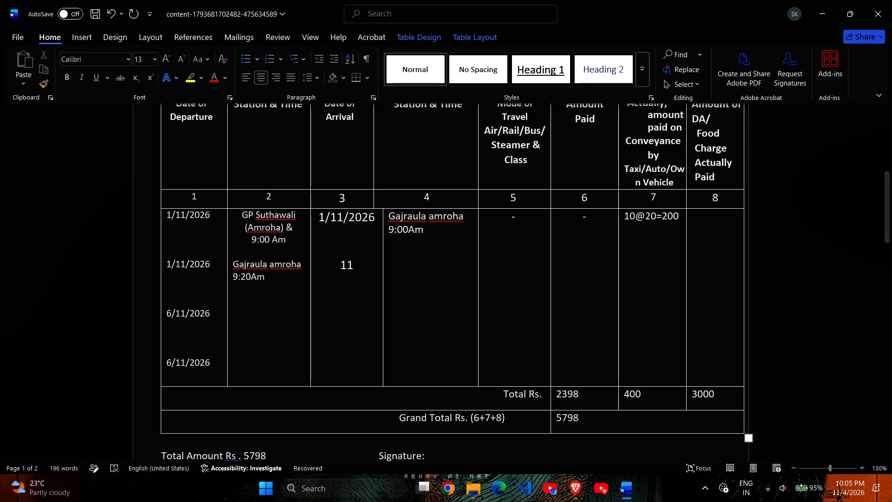
key("BackSpace")
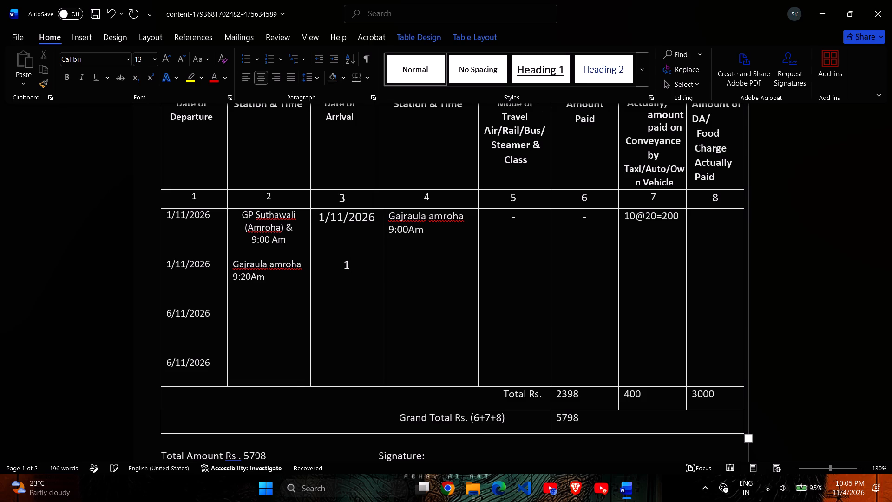
type("11")
key("BackSpace")
type("/11/2026")
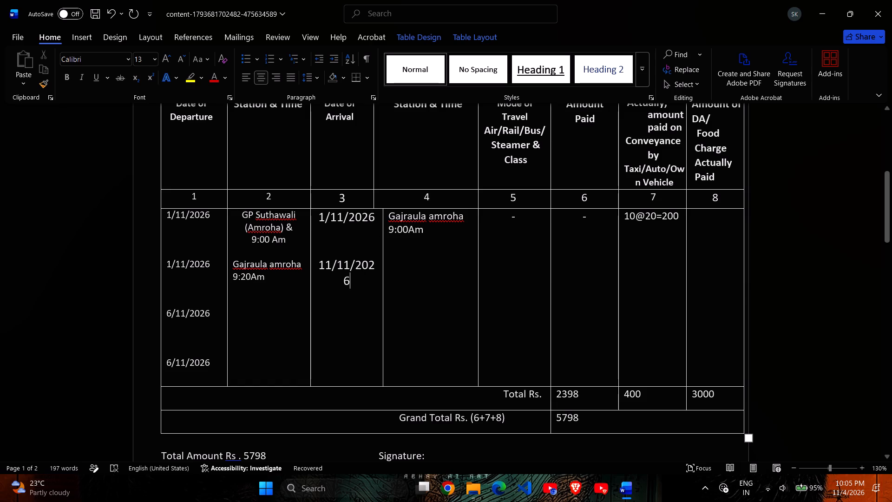
Realign the journey row's column 3–4 border with the header, and widen column 3 in all rows so "11/11/2026" fits on one line.
left_click_drag(383, 256, 387, 256)
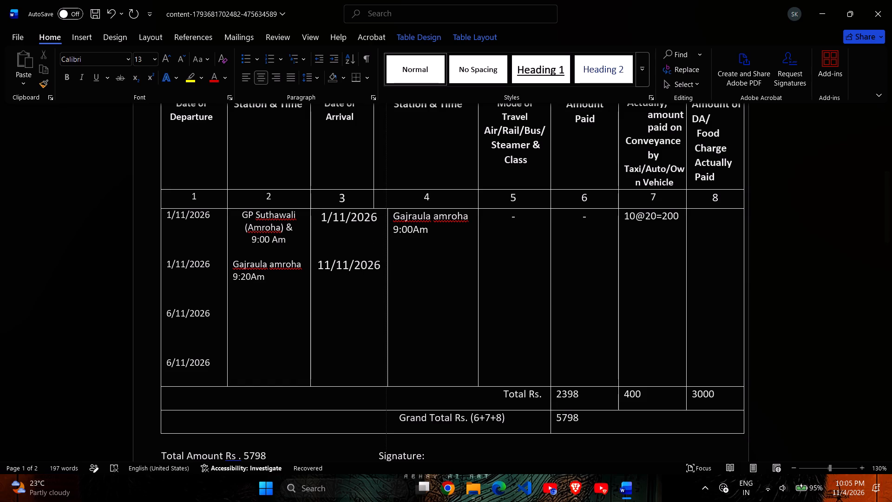
left_click_drag(387, 256, 377, 264)
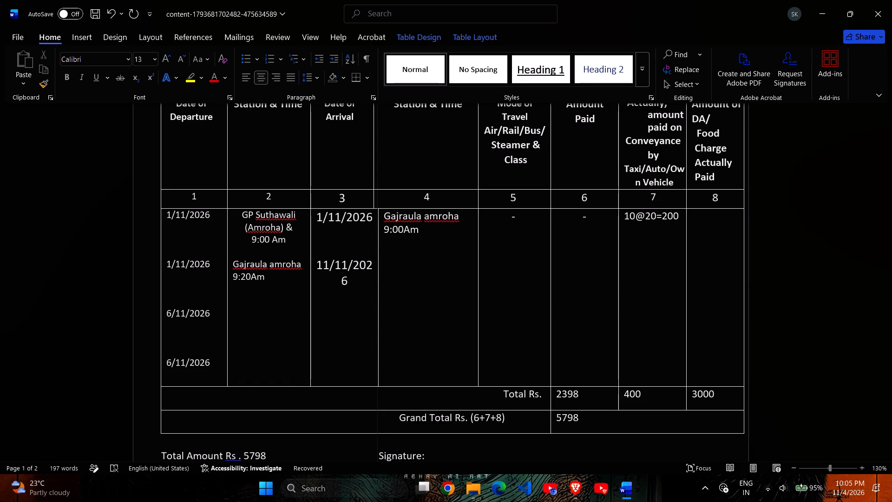
left_click_drag(377, 264, 374, 266)
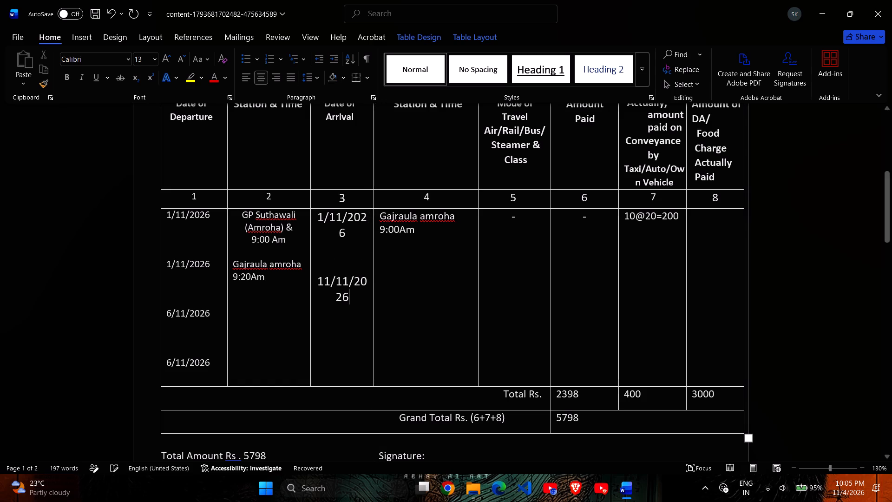
left_click_drag(374, 177, 381, 175)
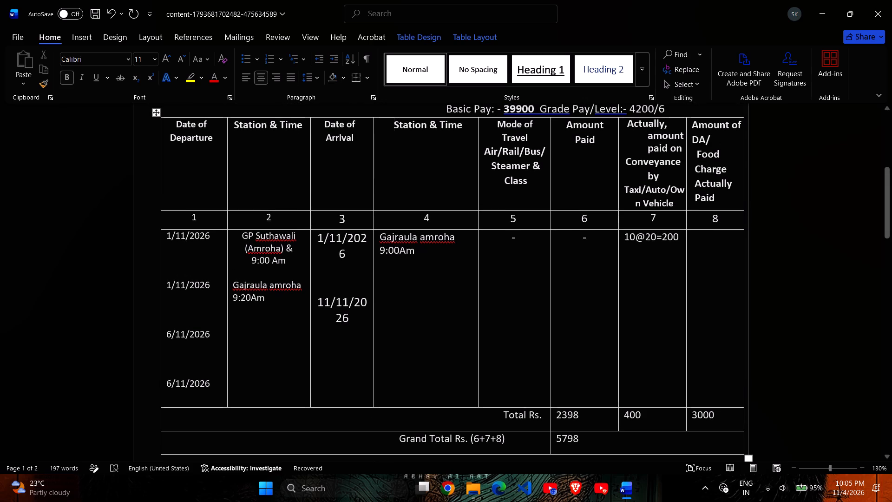
left_click_drag(373, 179, 391, 176)
Add one empty line below the first journey's arrival entry in column 4 to position the second journey's entry.
left_click(397, 281)
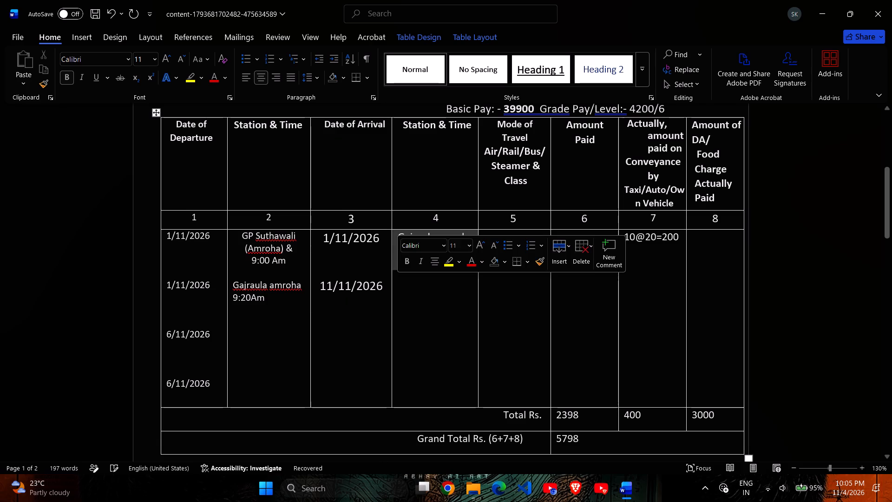
left_click(402, 288)
left_click(399, 292)
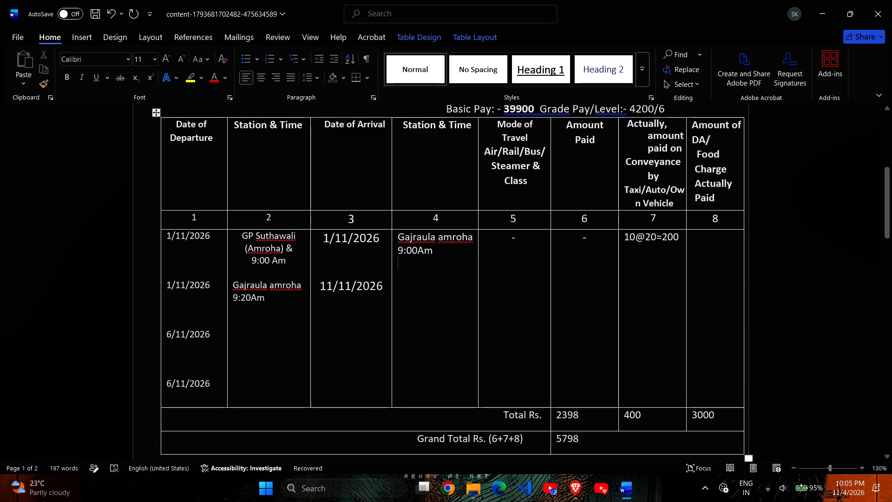
key("Return")
key("Return")
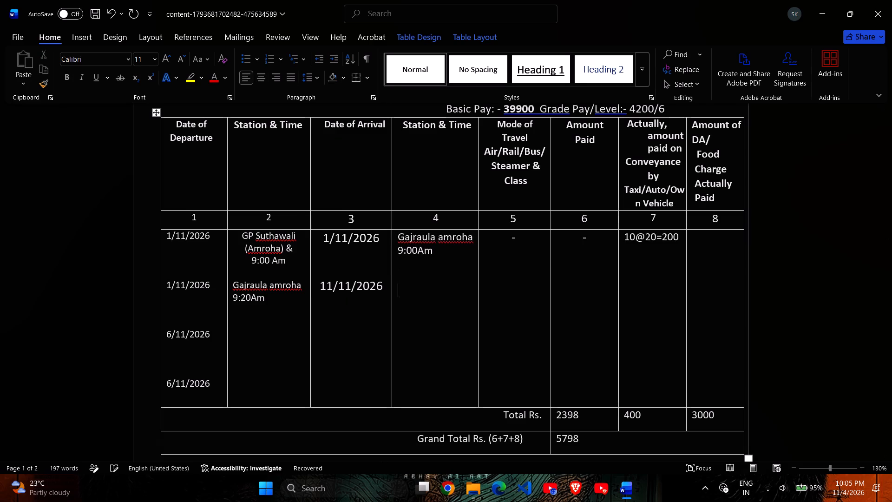
type("fr")
key("BackSpace")
key("BackSpace")
key("BackSpace")
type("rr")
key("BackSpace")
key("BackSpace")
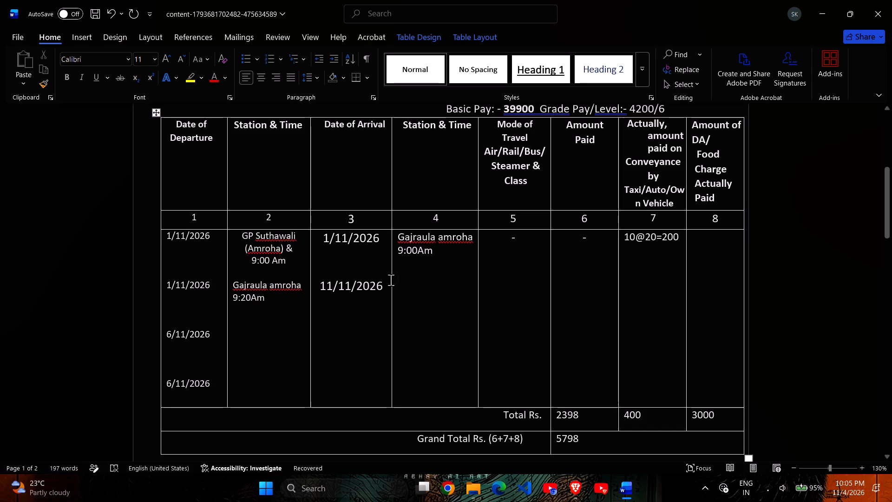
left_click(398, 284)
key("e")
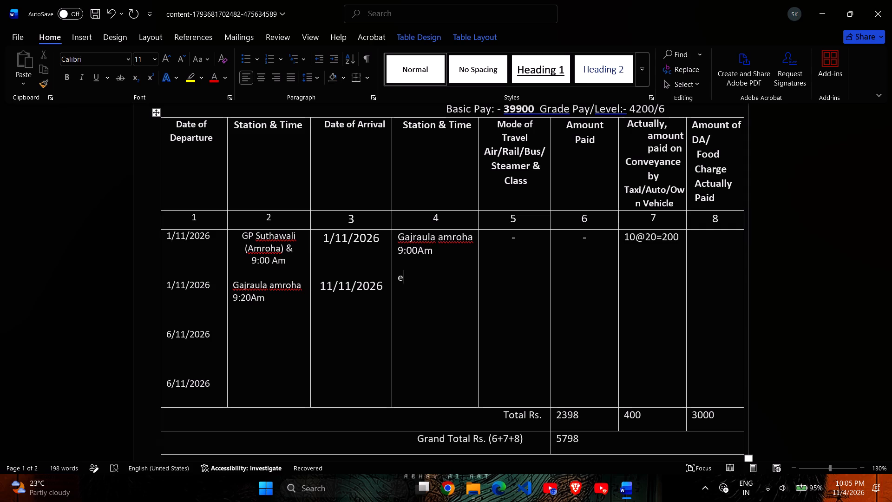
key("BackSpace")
Enter "Anand vihar delhi 11:00pm" as the second journey's arrival station and time in column 4.
key("shift+a")
type("nand")
key("space")
type("vihar")
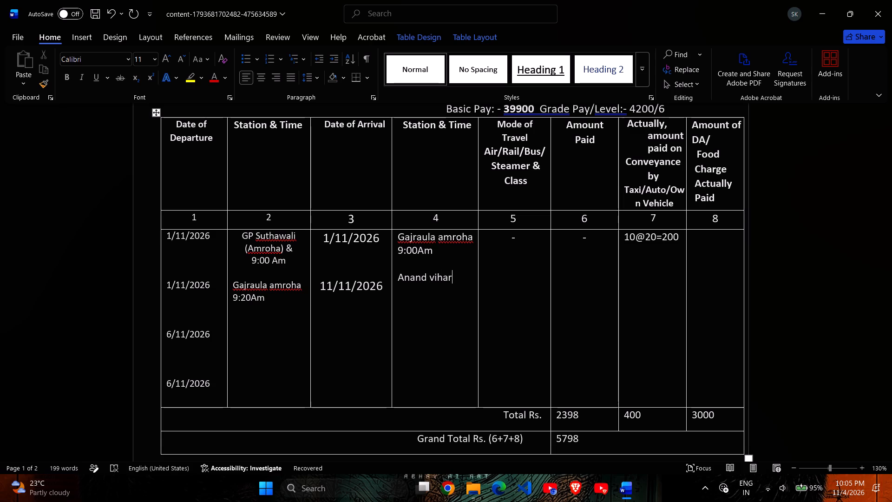
key("space")
type("delhi")
key("space")
type("ii")
key("BackSpace")
key("BackSpace")
type("11")
type(":00")
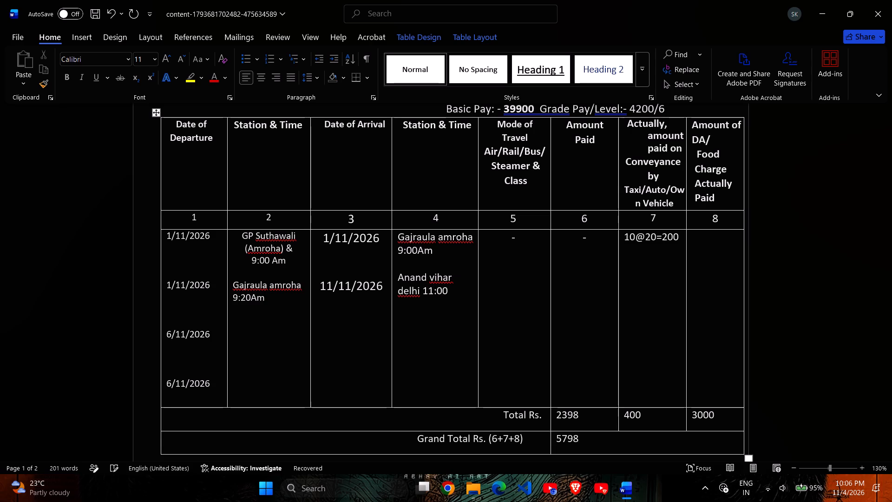
type("pm")
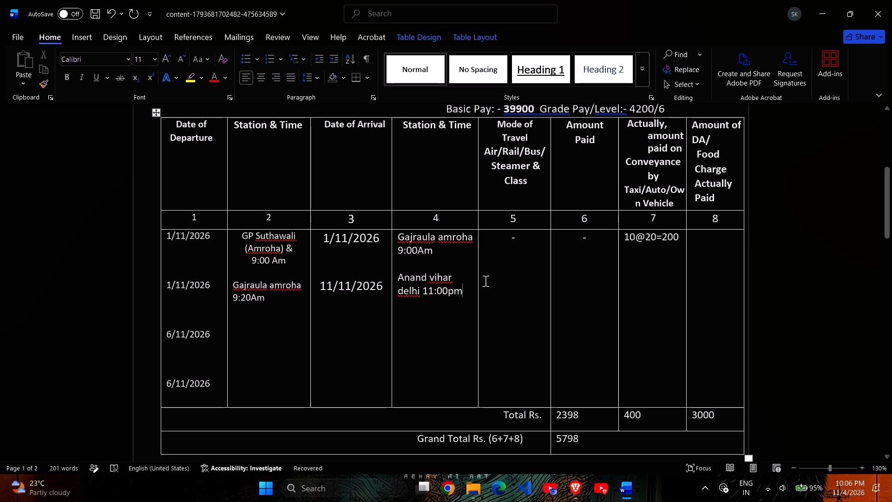
Enter "bus" as the second journey's mode of travel in column 5 and 250 as its amount paid in column 6.
left_click(485, 281)
type("bus")
key("BackSpace")
key("BackSpace")
key("BackSpace")
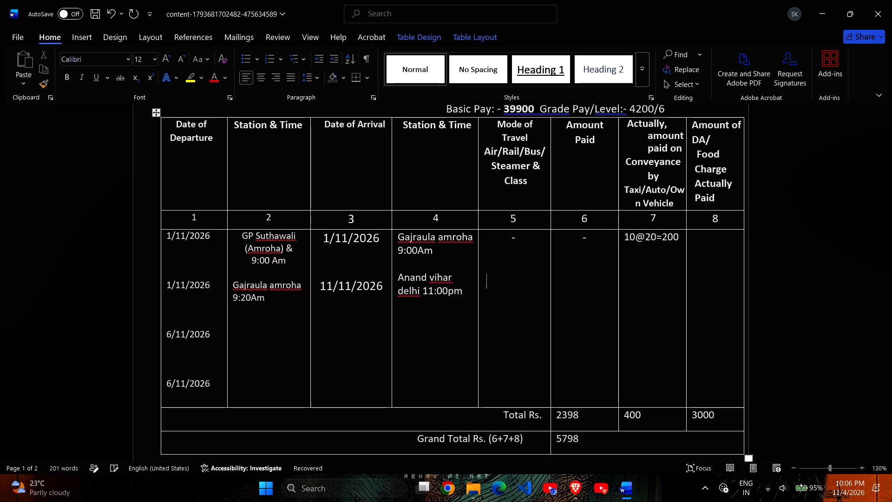
type("bus")
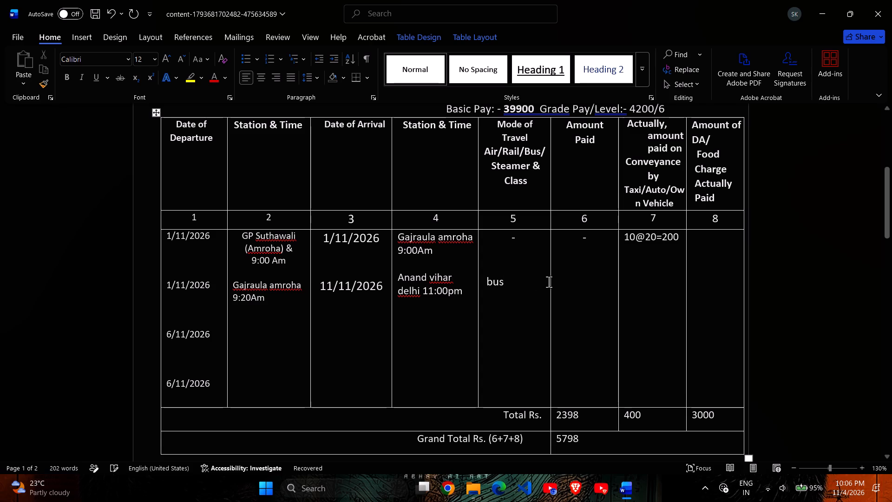
left_click(568, 281)
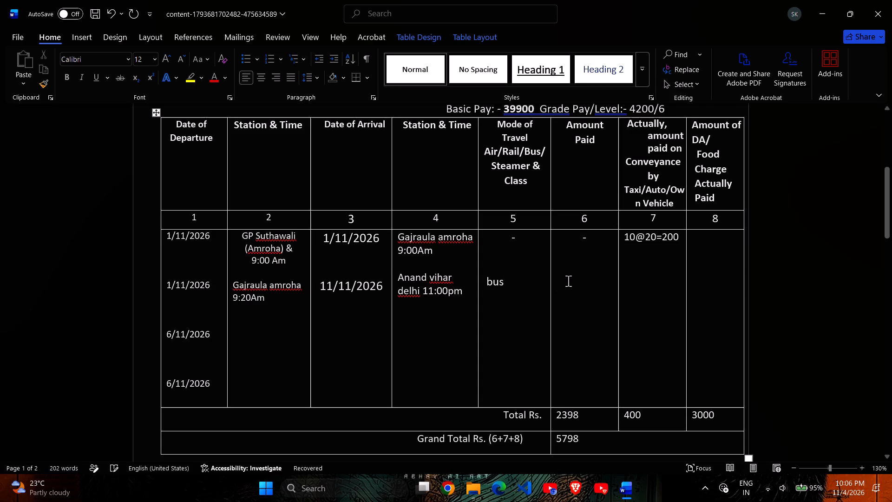
type("250")
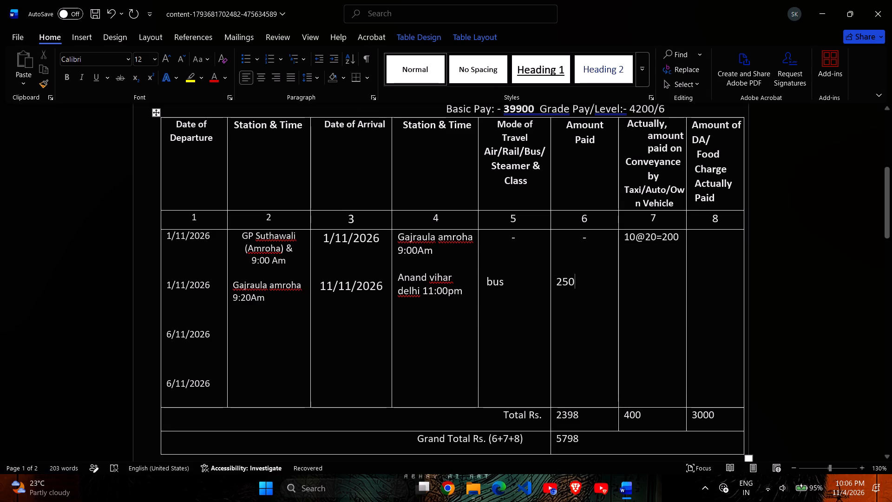
Replace the two leftover departure dates in column 1 with 1/11/2026, one blank line below the second journey's date, for the third journey.
left_click(169, 332)
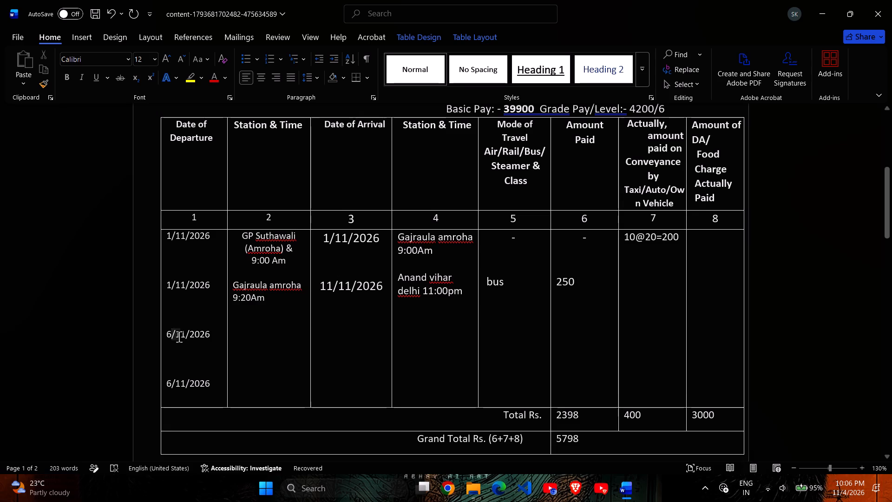
left_click_drag(168, 333, 210, 390)
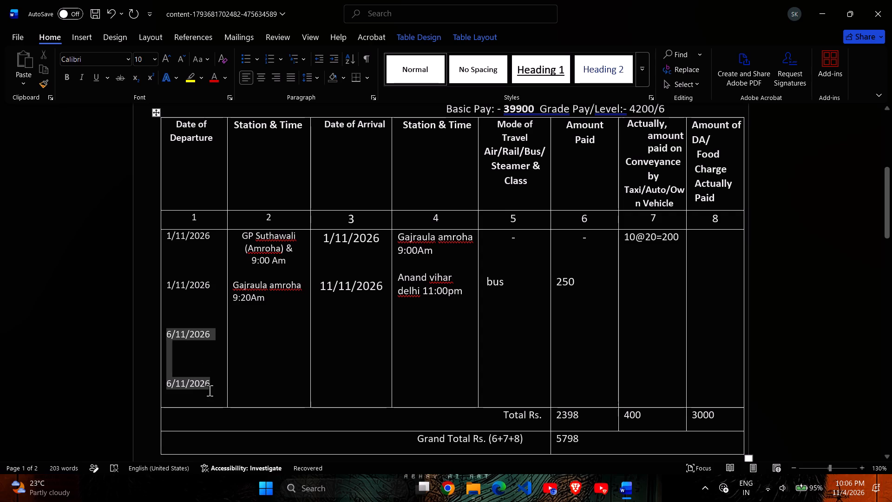
key("BackSpace")
left_click(168, 317)
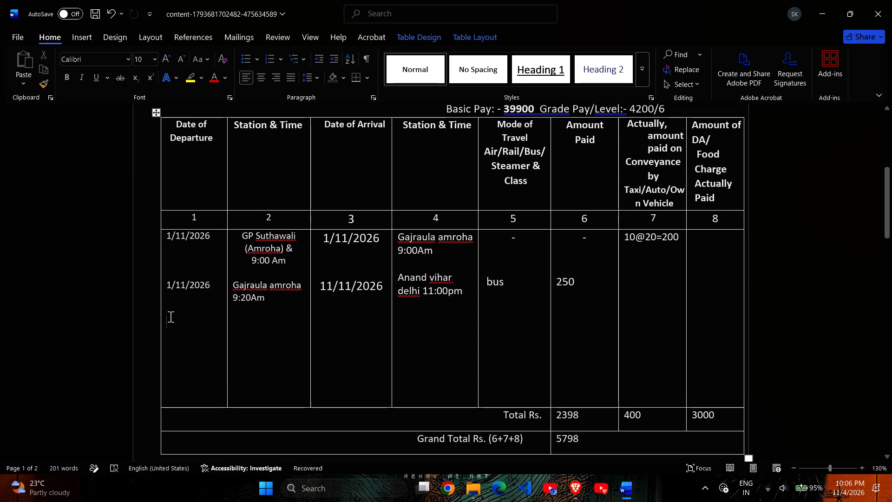
key("1")
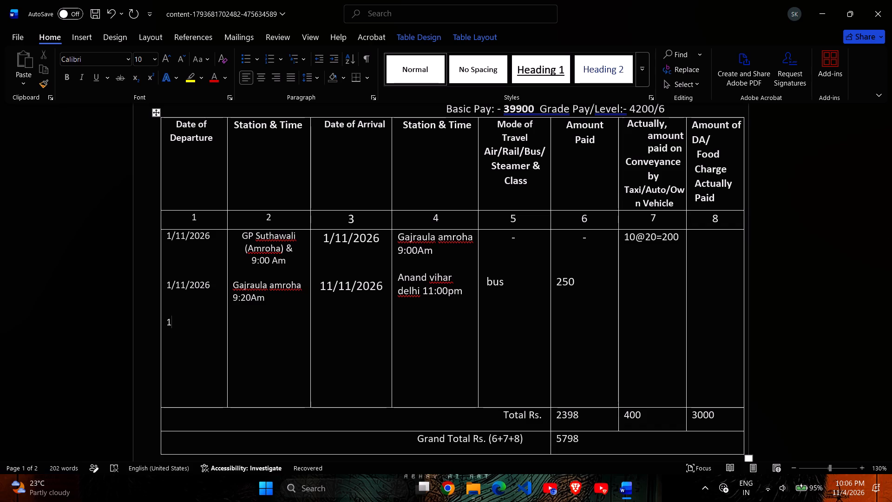
key("slash")
type("11/2026")
Enter "Anand vihar delhi 12:00am" as the third journey's departure station and time in column 2.
left_click(237, 318)
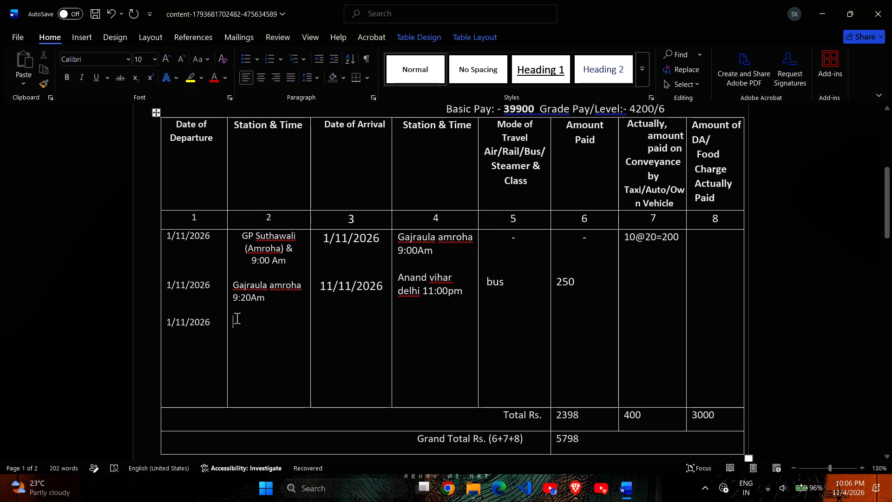
type("anand vihar")
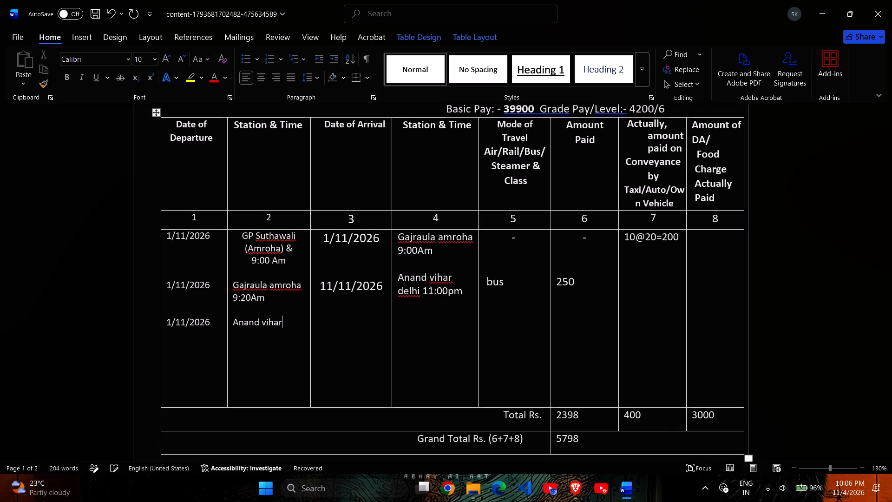
key("space")
type("dehi")
key("BackSpace")
type("lhi")
key("BackSpace")
key("BackSpace")
key("BackSpace")
key("BackSpace")
type("lhi")
key("space")
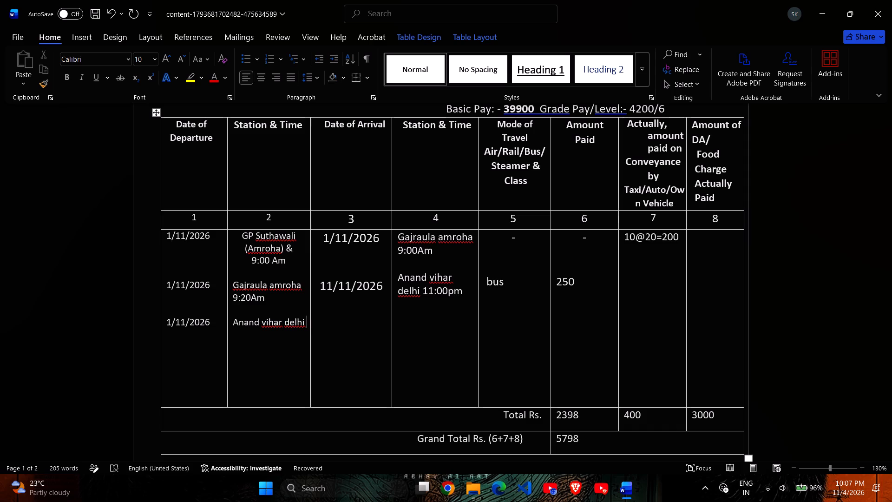
type("12")
type(":00am")
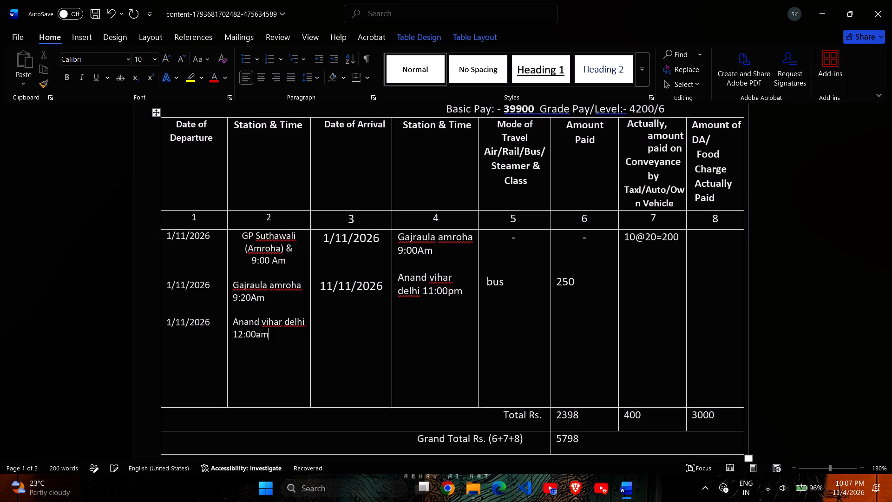
Enter 1/11/2026 as the third journey's arrival date in column 3, one blank line below the second journey's date.
left_click(320, 321)
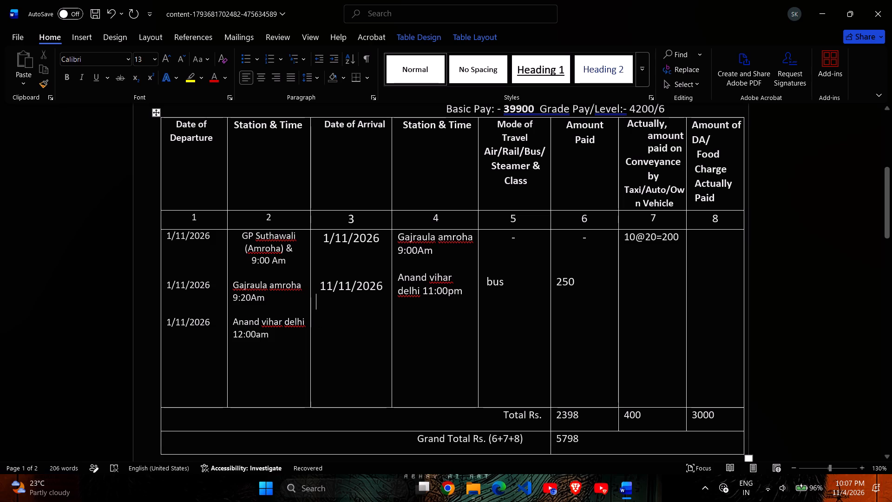
key("Return")
key("Return")
key("BackSpace")
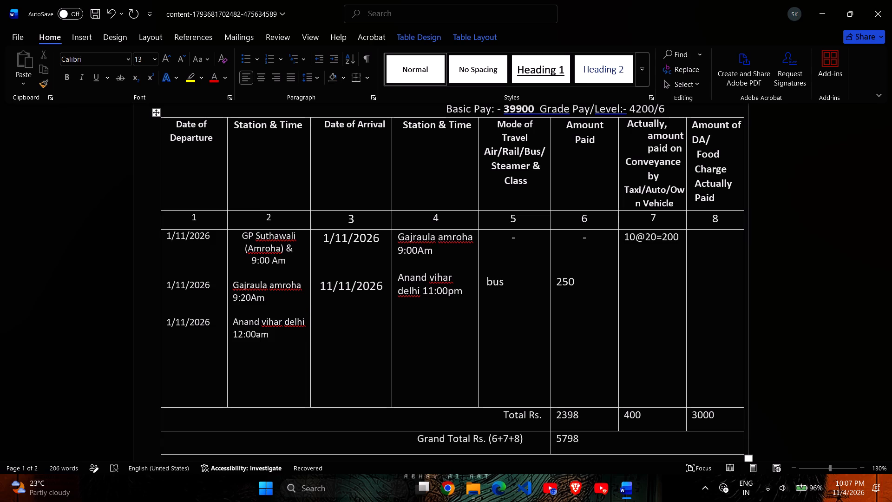
type("1/11/2026")
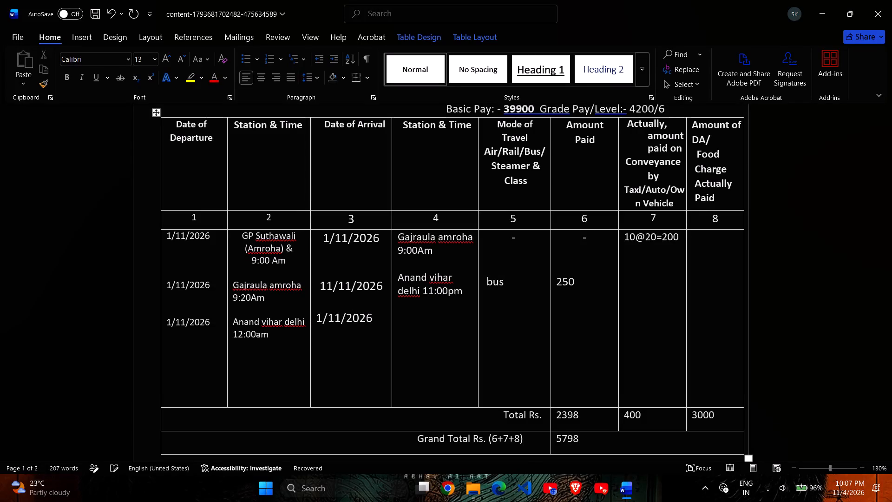
Enter "HZM delhi 11pm" as the third journey's arrival station and time in column 4, one blank line below the second journey's entry.
left_click(408, 324)
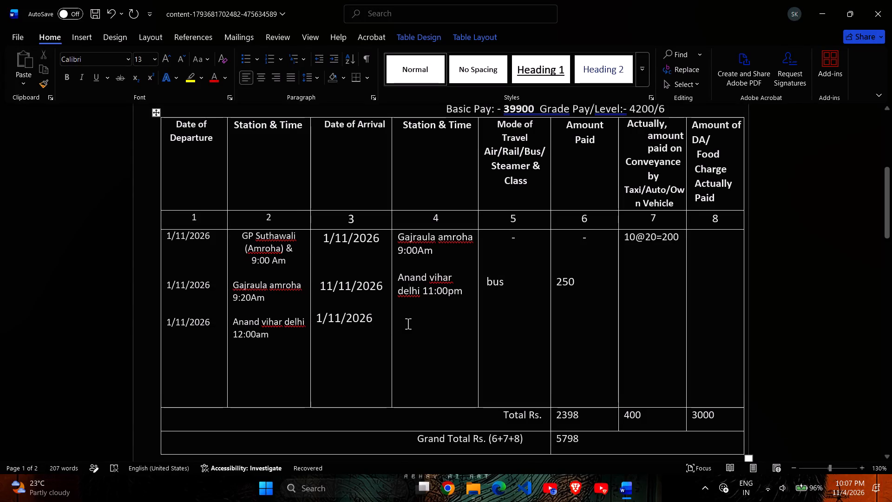
left_click(469, 294)
key("Return")
key("Return")
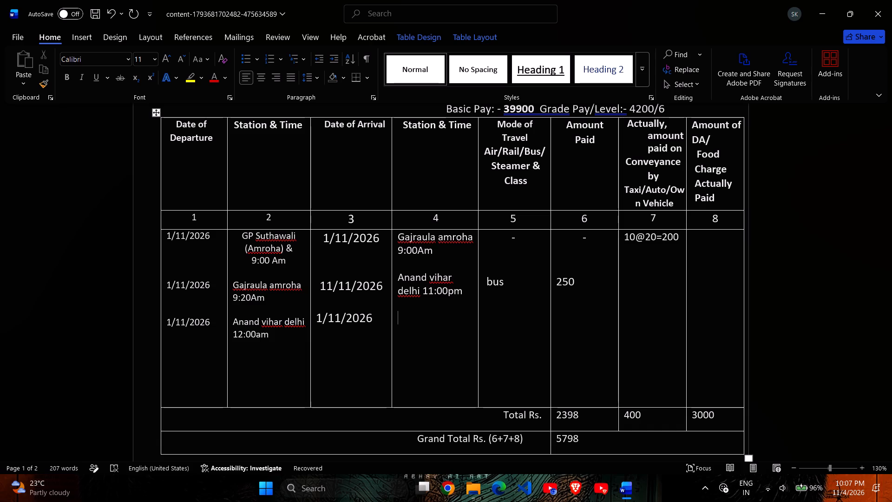
key("h")
key("BackSpace")
type("HZM")
key("space")
type("dek")
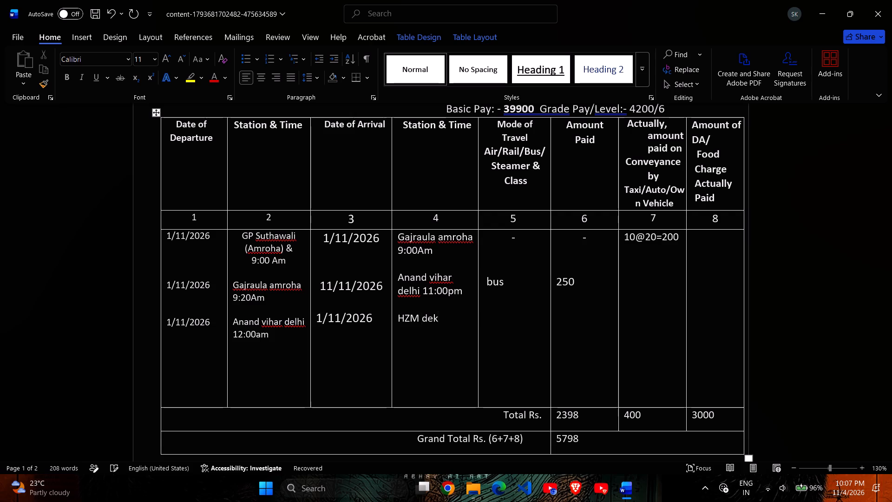
key("BackSpace")
type("lhi")
key("space")
type("11")
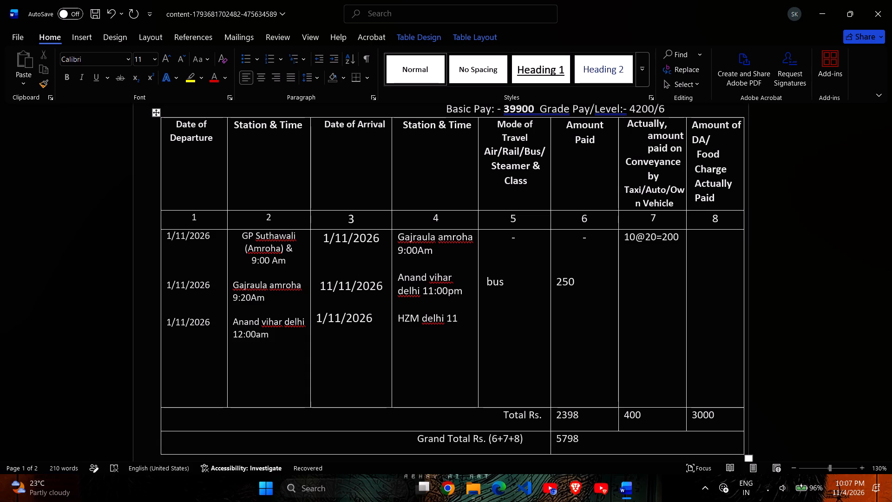
type("pm")
Enter "-" as the third journey's mode of travel in column 5, indented with spaces toward the column's centre below "Bus".
left_click(496, 320)
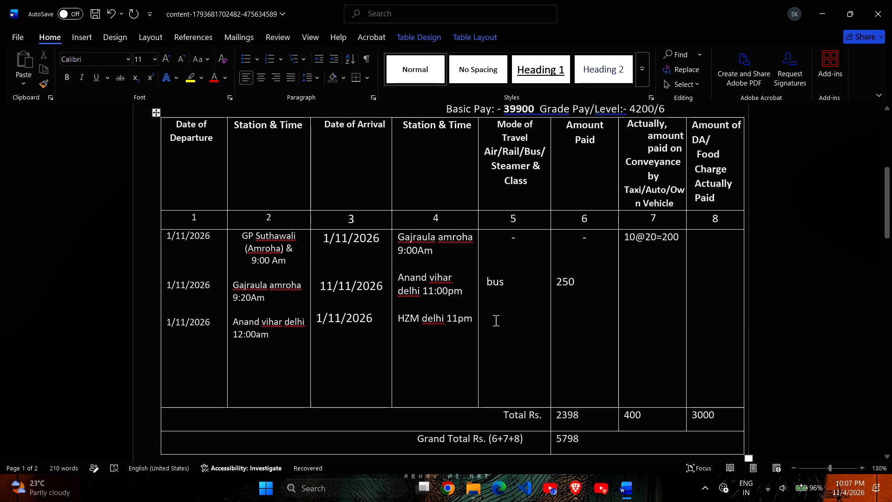
left_click(515, 287)
key("Return")
key("Return")
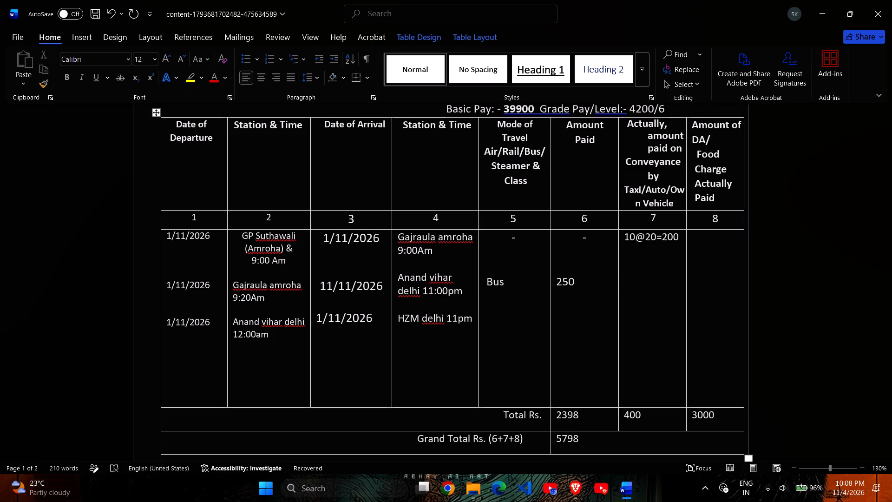
key("Return")
key("minus")
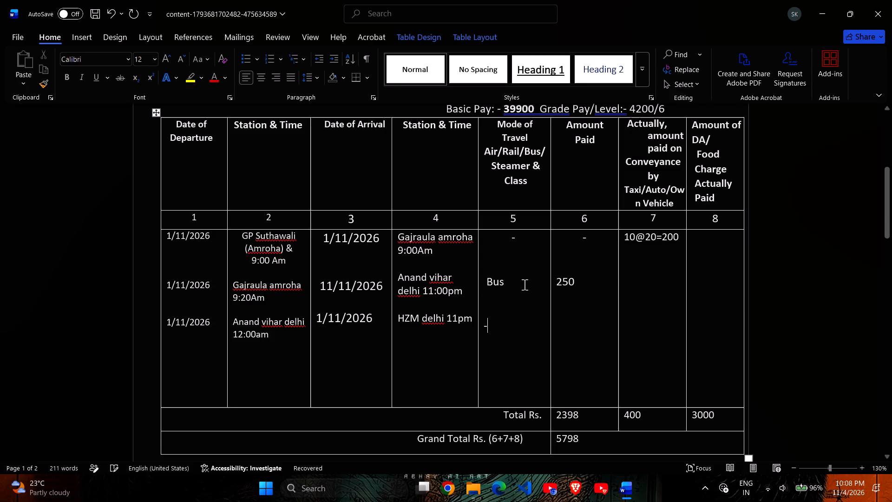
key("BackSpace")
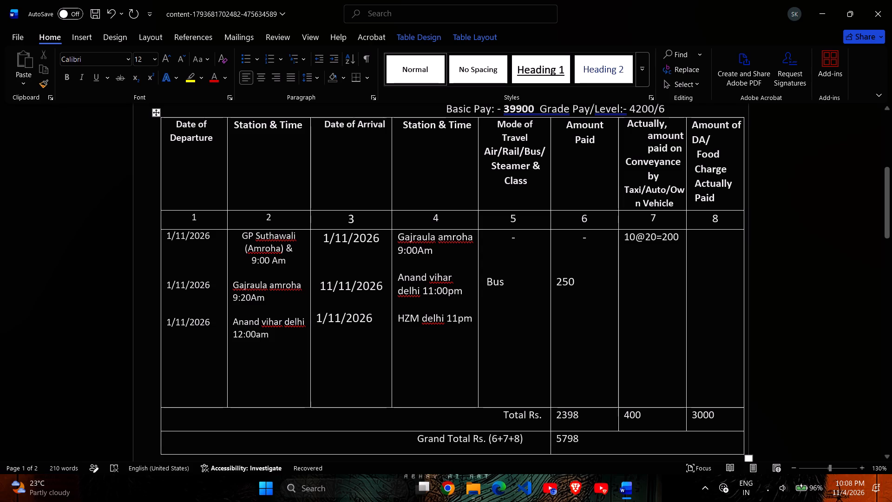
key("space")
key("space")
key("space")
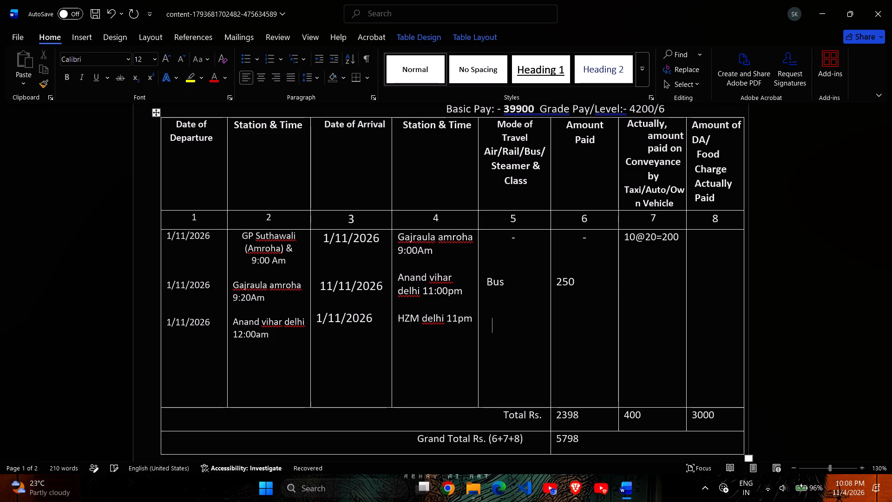
key("space")
type("=")
key("BackSpace")
key("space")
type("-")
key("BackSpace")
key("space")
key("space")
key("space")
type("-")
Add two empty lines below 250 in column 6, down to the third journey's line.
left_click(558, 317)
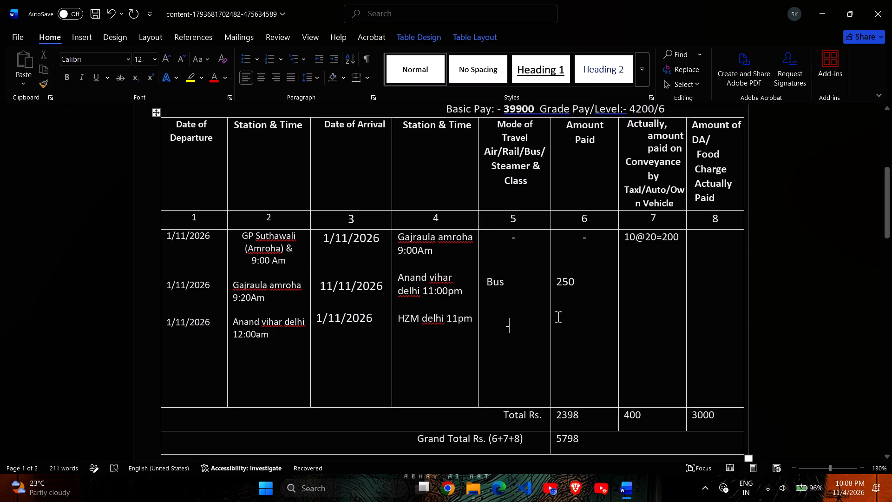
key("Return")
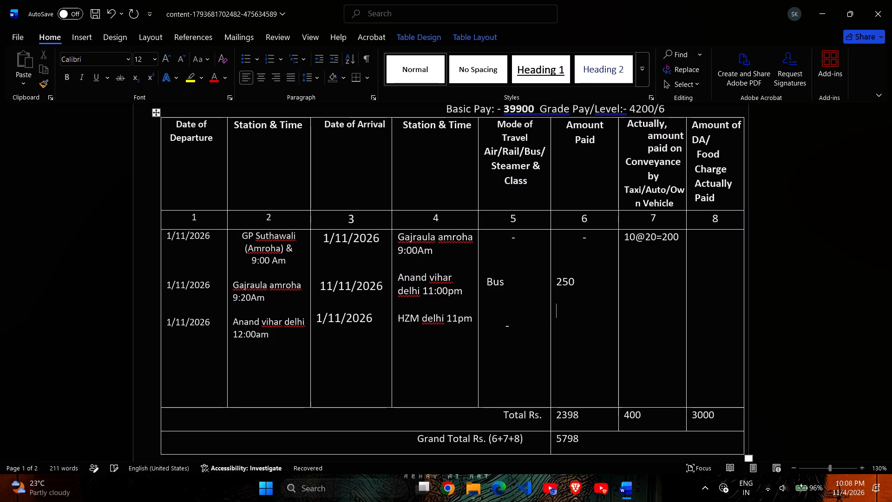
key("Return")
Enter "10@25=250" as the third journey's conveyance amount in column 7.
left_click(635, 318)
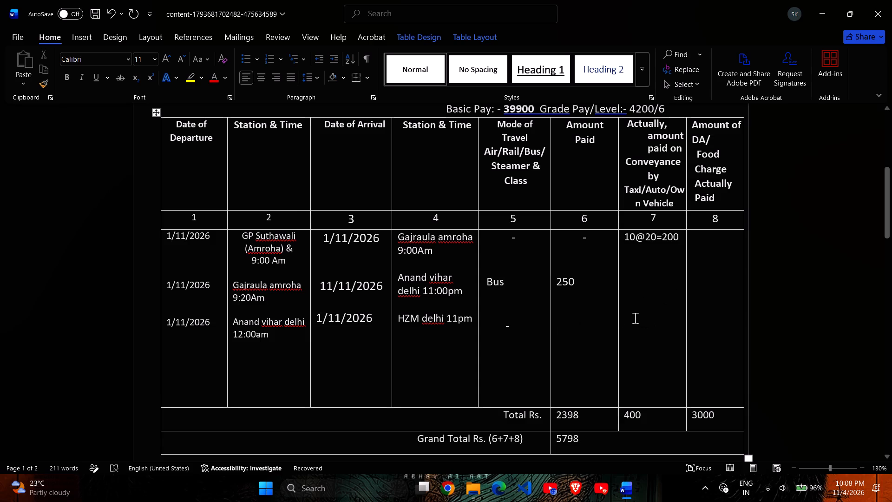
type("10")
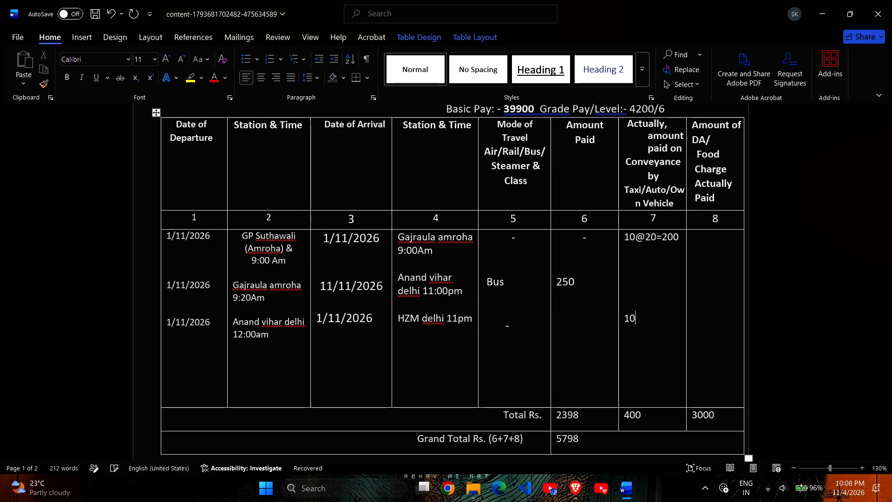
type("@25")
key("equal")
type("250")
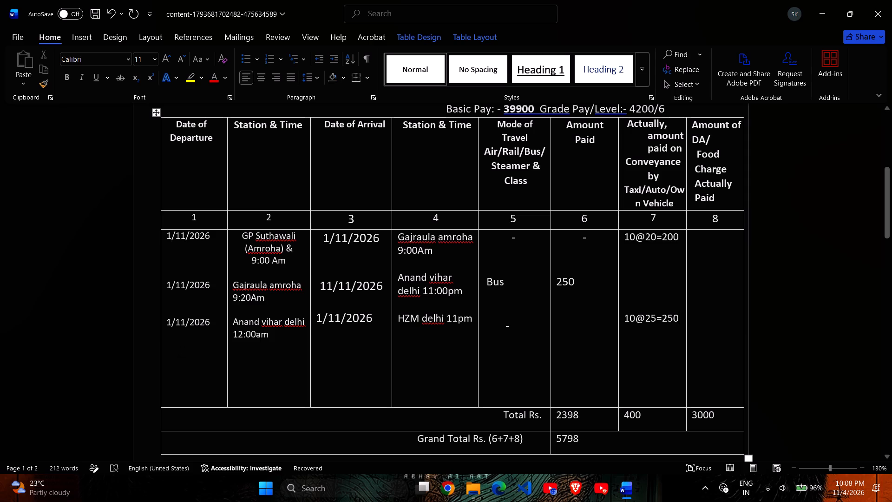
Enter 1/11/2026 as the fourth journey's departure date in column 1, spaced below the third journey's date.
left_click(172, 352)
key("Return")
key("Return")
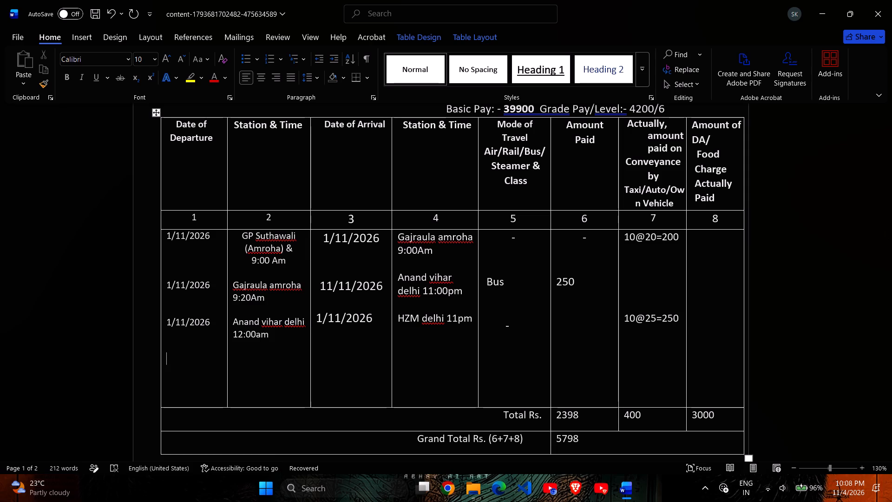
type("1/11/20262")
key("BackSpace")
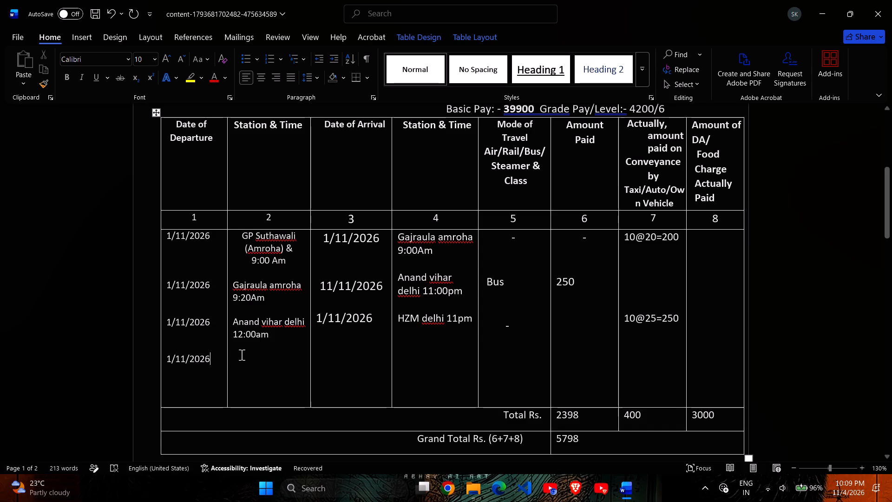
Enter "HZM delhi" as the fourth journey's departure station in column 2, one blank line below the third journey's entry.
left_click(242, 355)
left_click(282, 338)
key("Return")
key("Return")
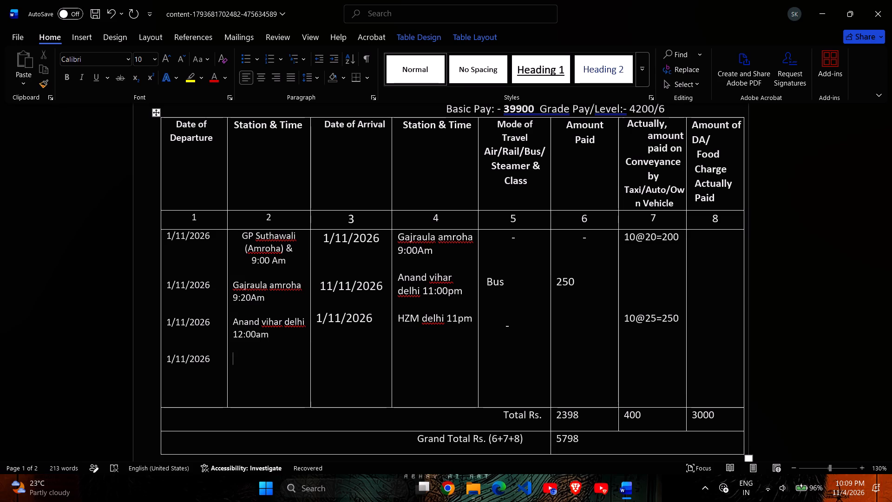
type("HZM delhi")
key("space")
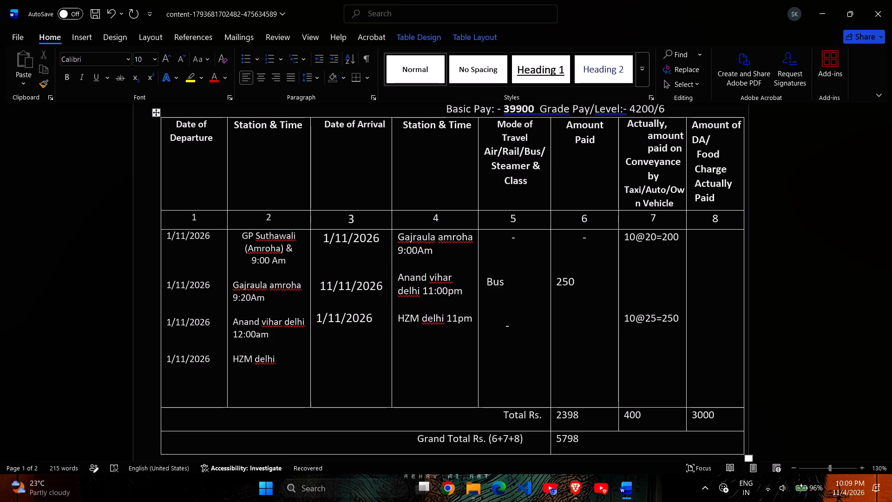
Begin the fourth journey's departure time with "2:" after "HZM delhi" in column 2.
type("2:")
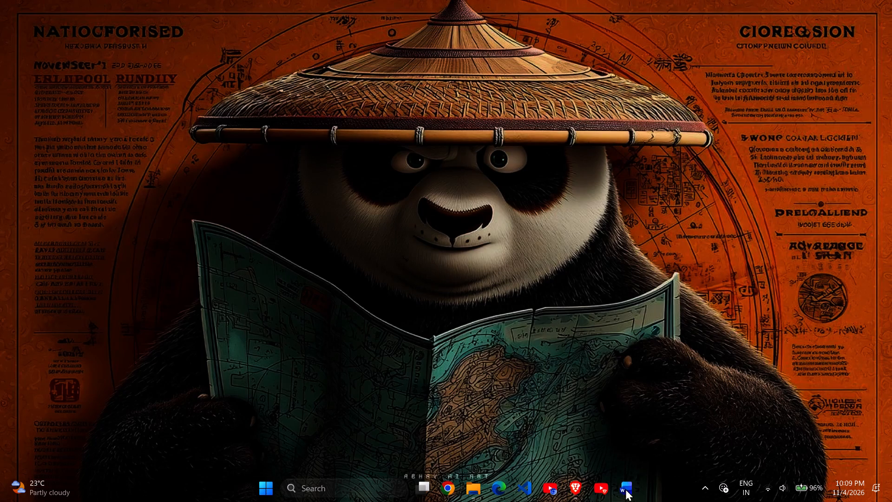
Switch to Brave and look at the YouTube home page.
left_click(573, 480)
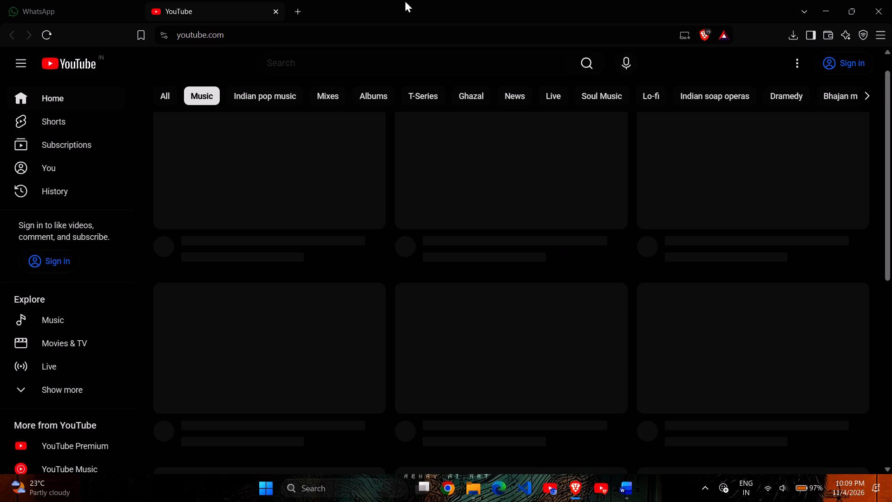
scroll(476, 251, "up", 2)
Check the computer's Wi-Fi connection in the list of available networks.
left_click(790, 501)
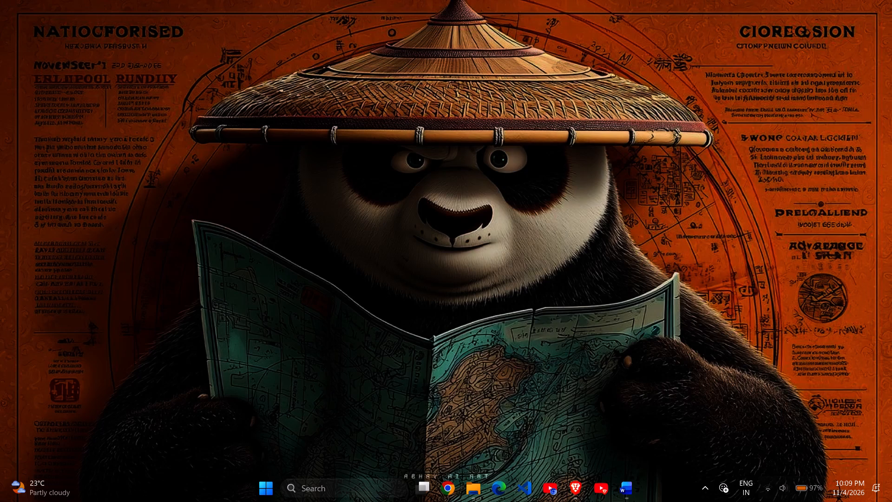
left_click(738, 266)
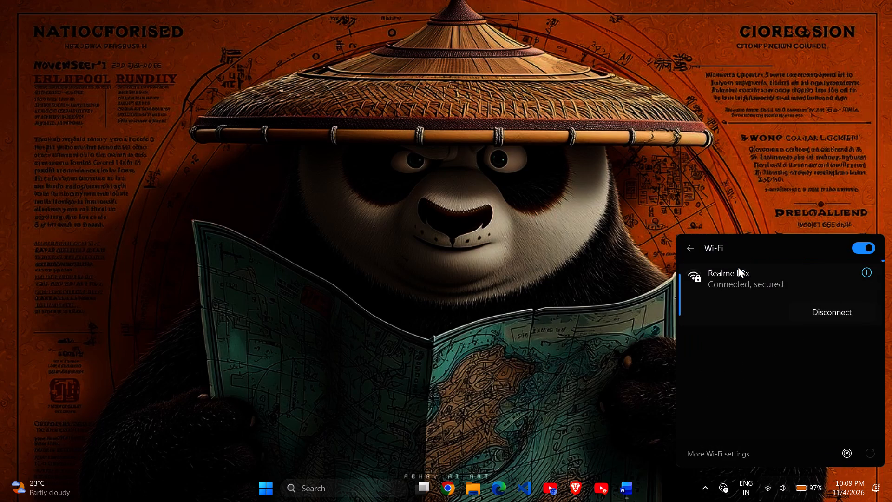
left_click(606, 206)
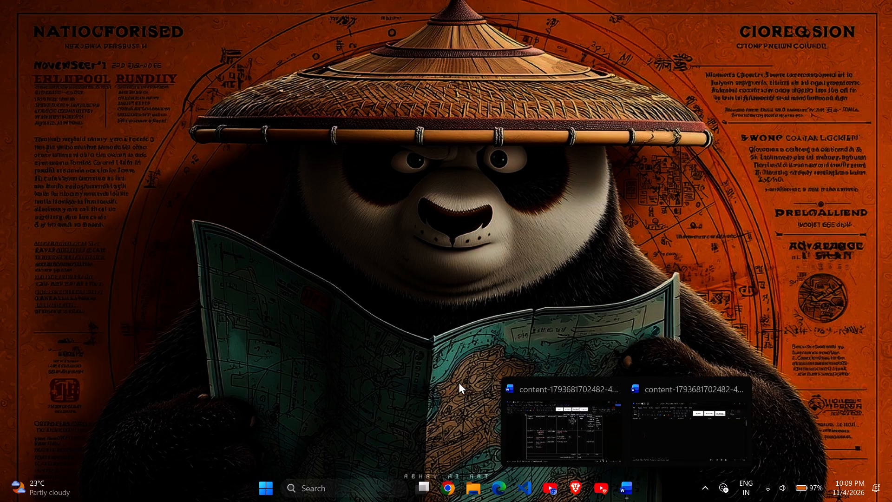
Return to Brave and look through the YouTube home page's Music feed.
left_click(459, 382)
left_click(573, 486)
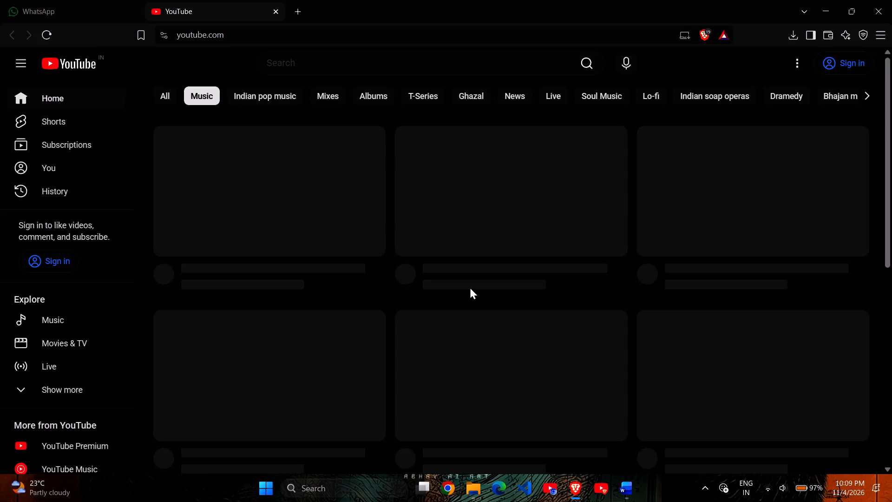
scroll(466, 278, "down", 4)
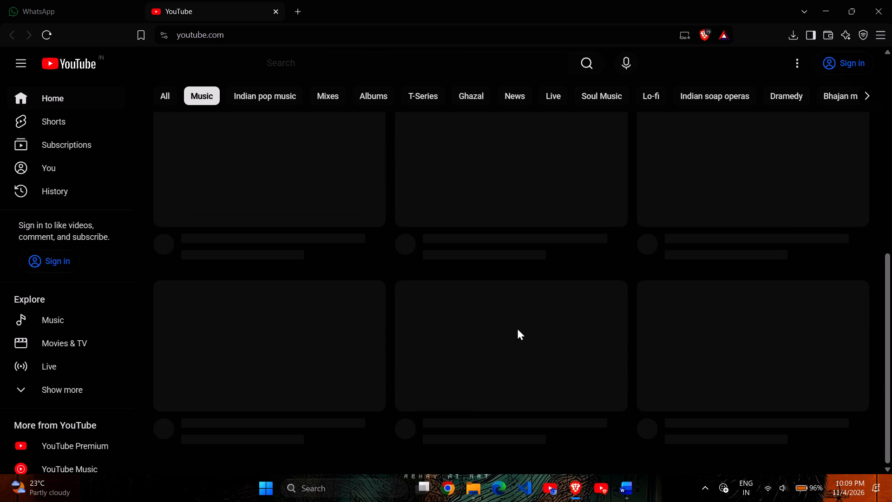
left_click(625, 484)
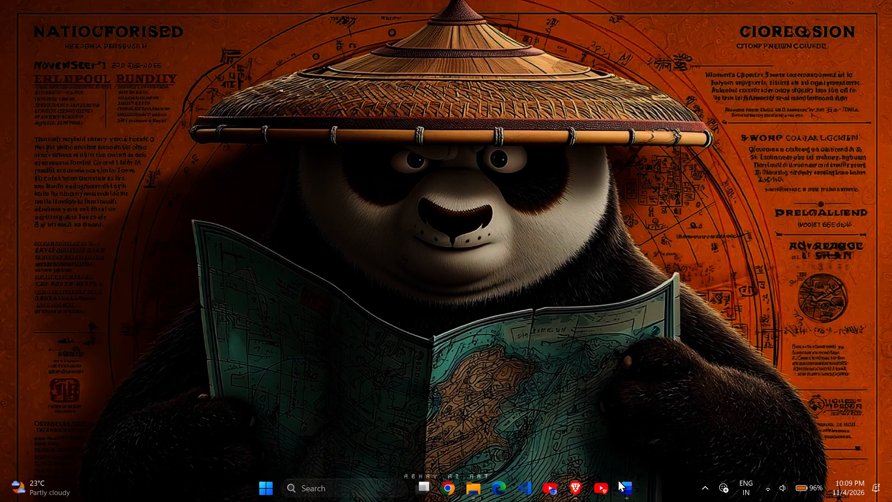
left_click(574, 492)
scroll(554, 357, "down", 1)
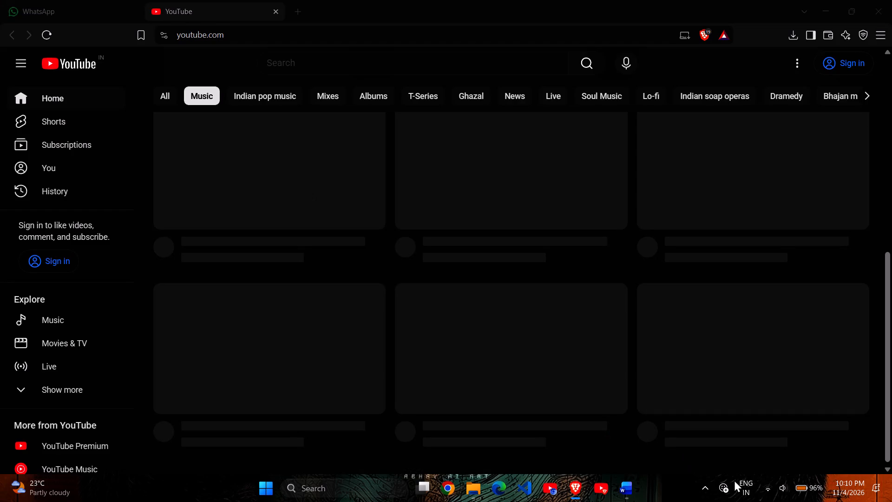
Open the Wi-Fi connections list again to check the network.
left_click(774, 485)
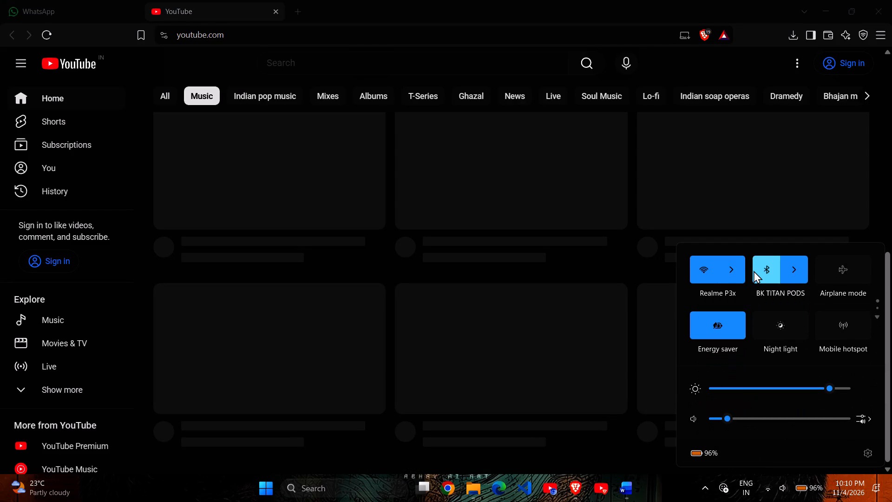
left_click(748, 273)
left_click(737, 276)
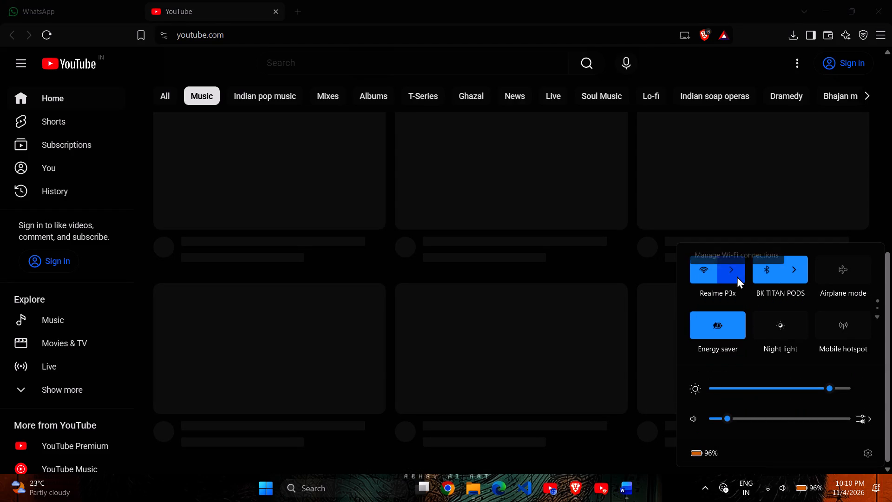
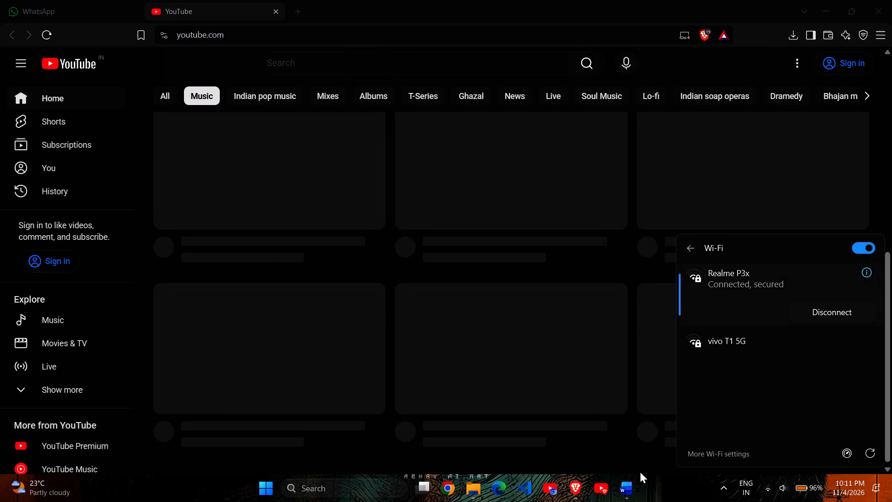
Switch back to the Word document and complete the fourth journey's departure time in column 2 as 2:00pm, after "HZM delhi".
left_click(621, 486)
left_click(579, 442)
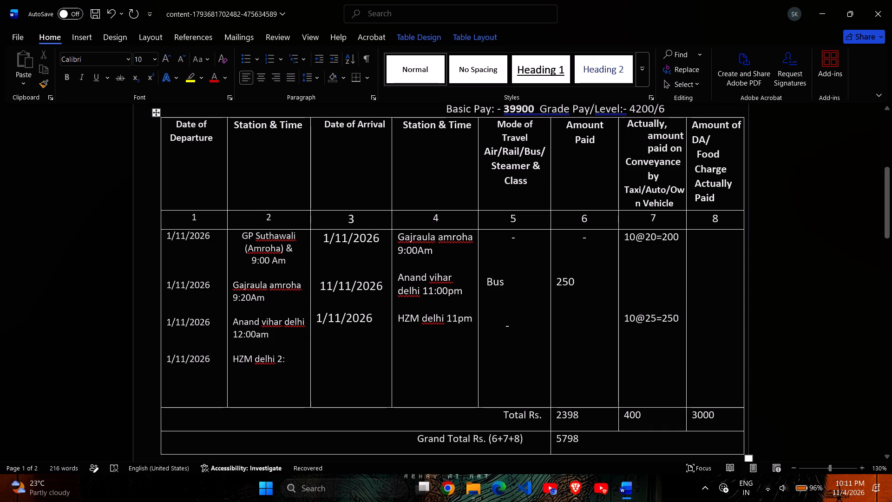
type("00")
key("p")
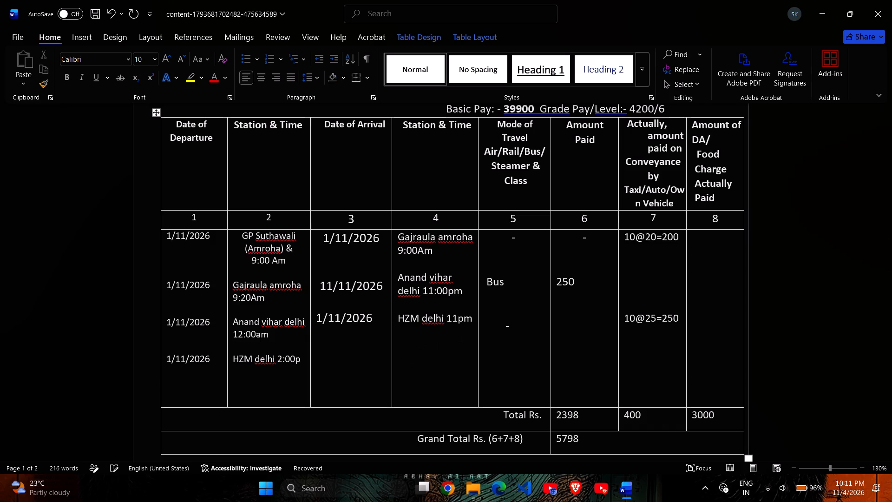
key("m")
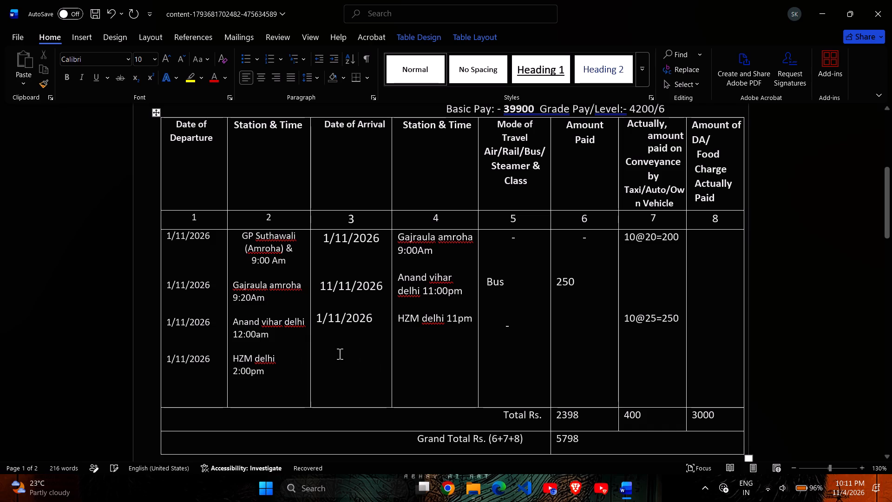
Enter 2/11/2026 as the fourth journey's arrival date in column 3, spaced below the third journey's date.
left_click(322, 358)
left_click(386, 322)
key("Return")
key("Return")
key("Return")
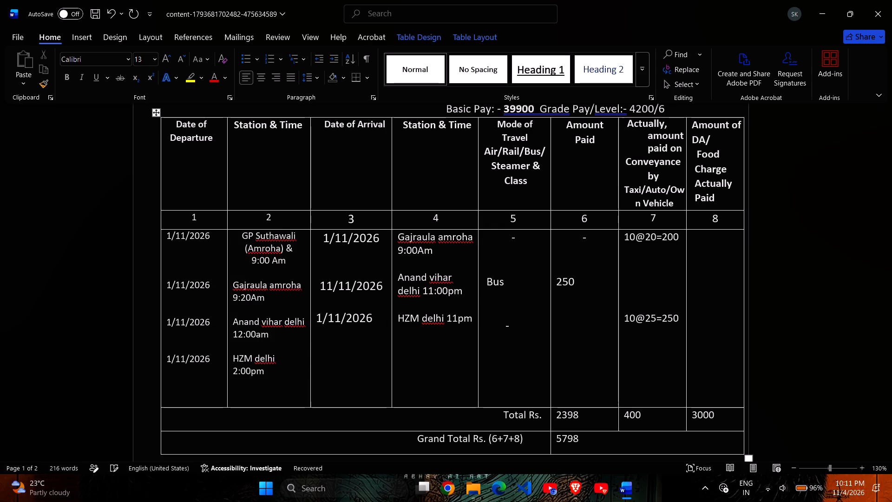
key("BackSpace")
type("hfh")
key("BackSpace")
key("BackSpace")
key("BackSpace")
key("Return")
type("111/2026")
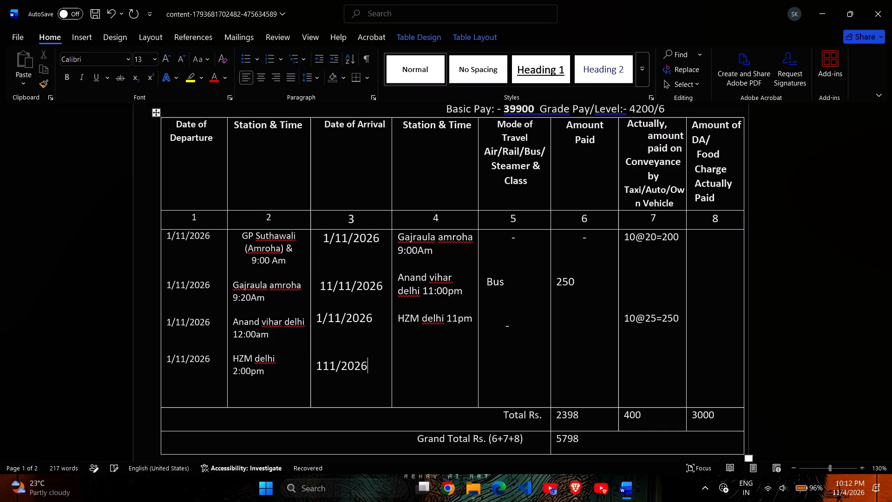
key("BackSpace")
key("BackSpace")
key("BackSpace")
key("BackSpace")
key("BackSpace")
key("BackSpace")
key("BackSpace")
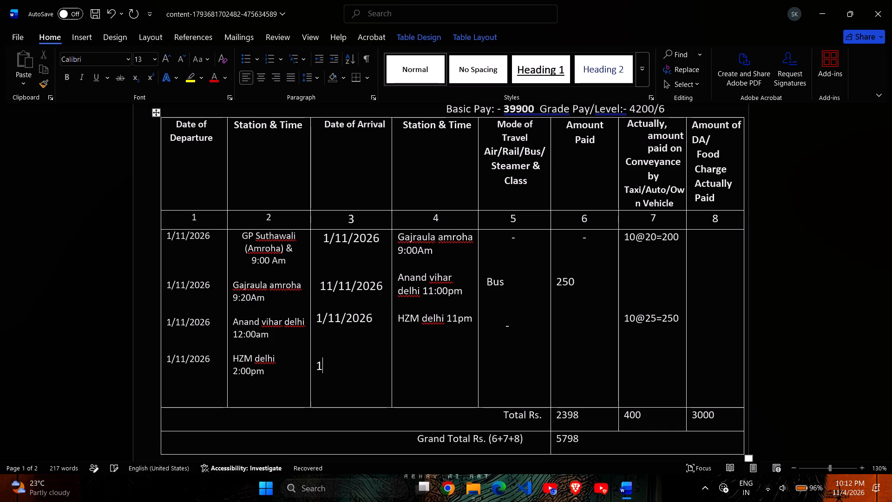
key("BackSpace")
type("2/11/2")
type("026")
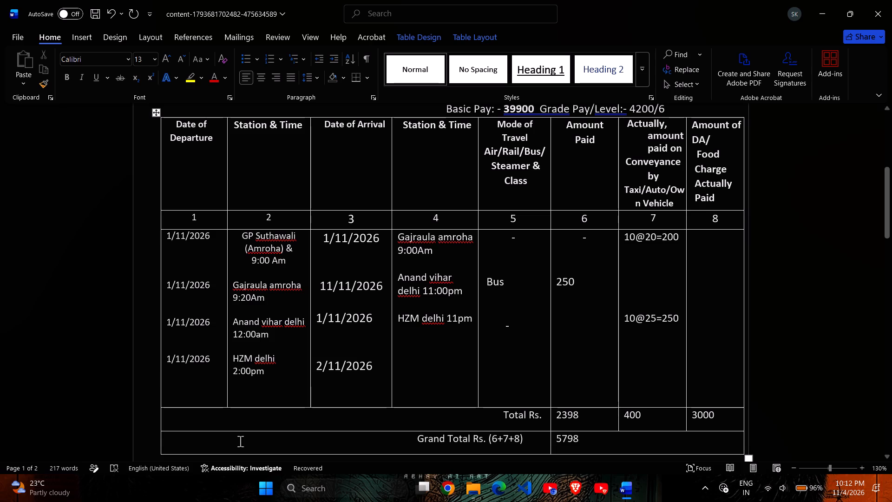
Enter "Rail station Bhopal 2:00am" as the fourth journey's arrival station and time in column 4, spaced below the third journey's entry.
left_click(407, 363)
left_click(475, 318)
key("Return")
key("Return")
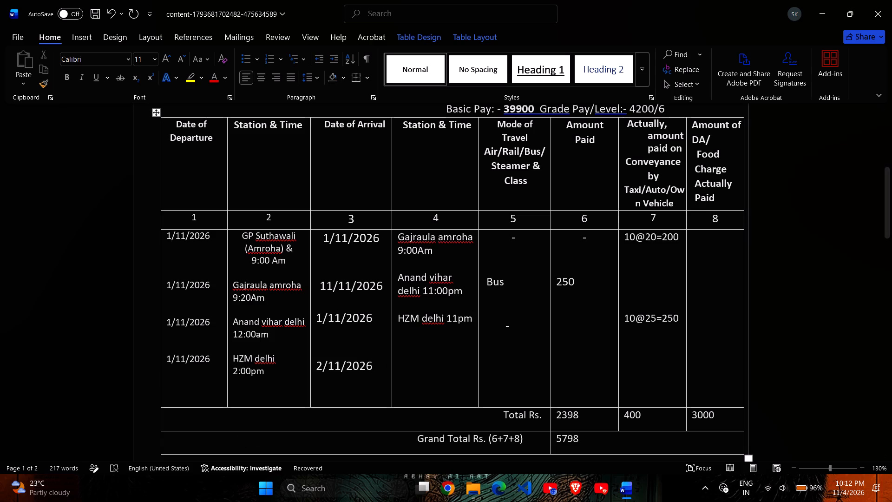
key("Return")
key("Return")
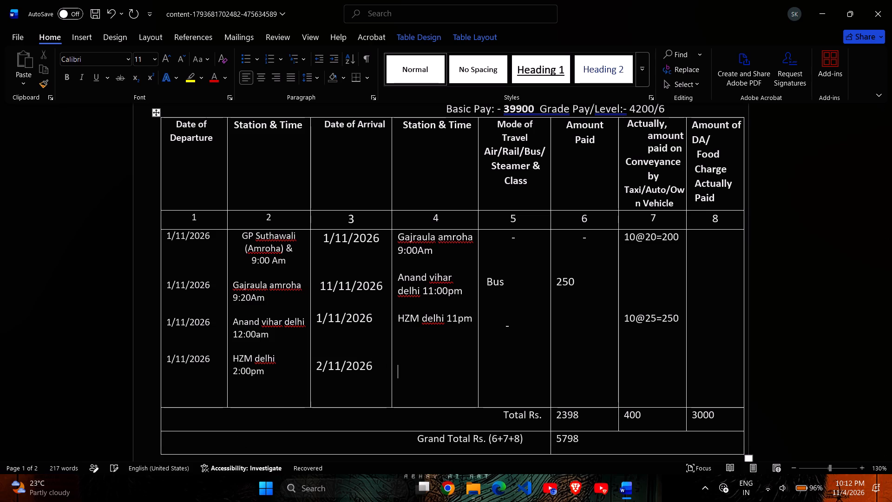
key("BackSpace")
type("ra")
type("ial")
key("BackSpace")
key("BackSpace")
key("BackSpace")
type("il")
key("space")
type("station")
key("space")
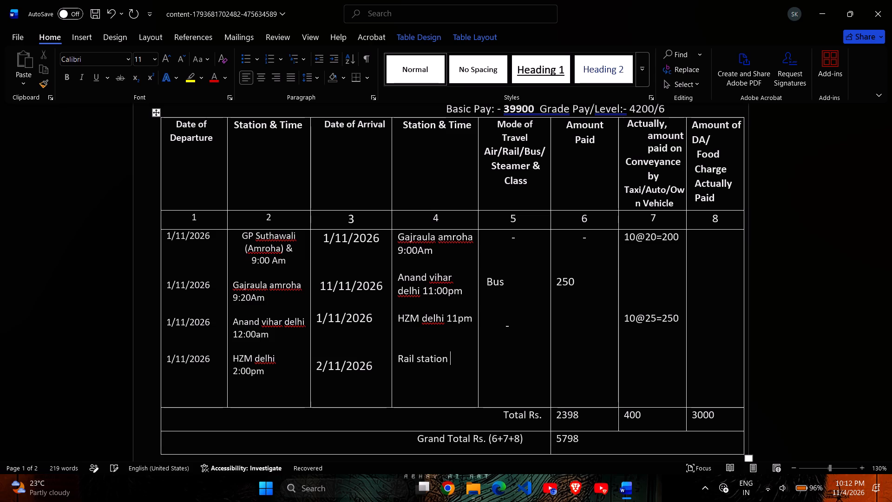
type("bhopal")
key("space")
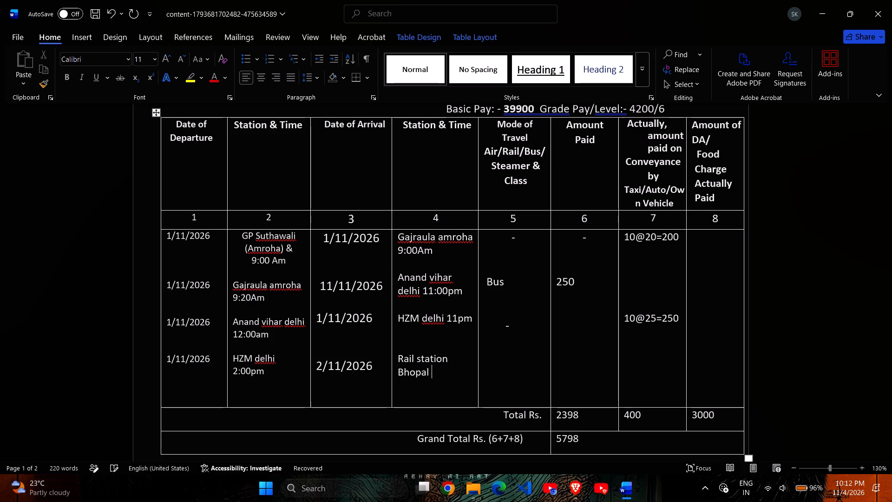
key("2")
key("shift+colon")
type("00")
type("am")
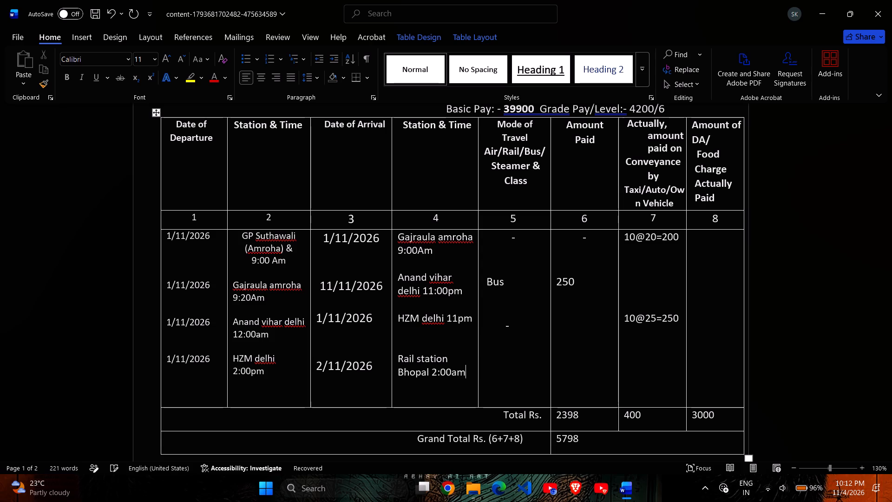
Enter "train" as the fourth journey's mode of travel in column 5, spaced below the third journey's dash.
left_click(490, 357)
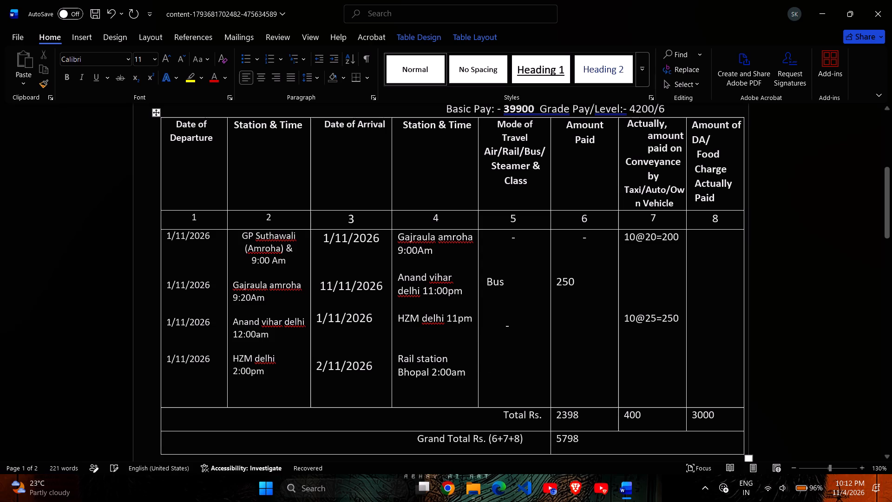
left_click(490, 357)
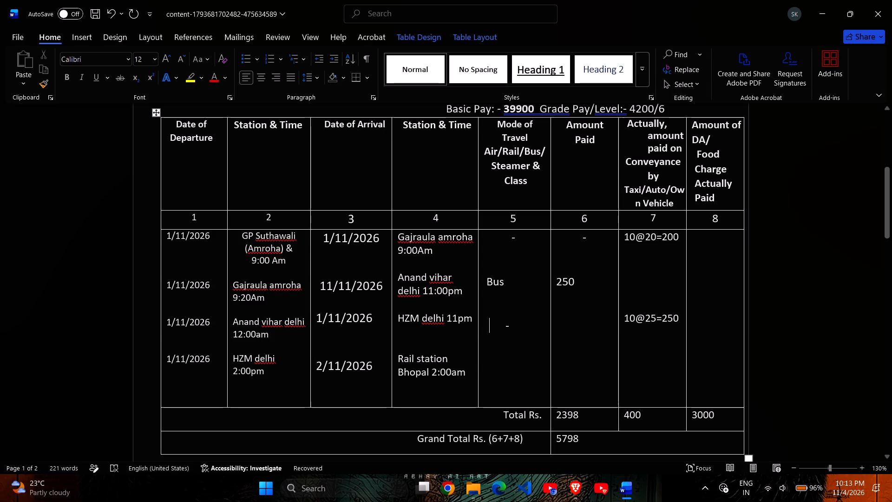
key("Return")
key("BackSpace")
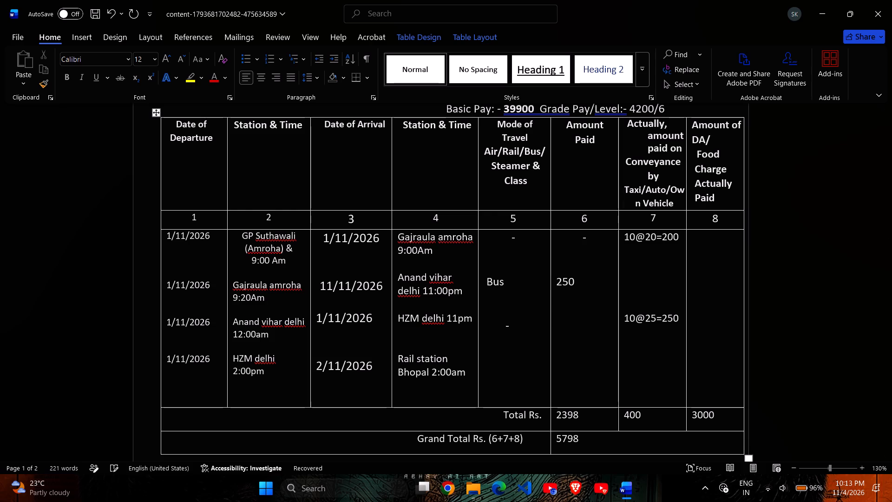
left_click(521, 337)
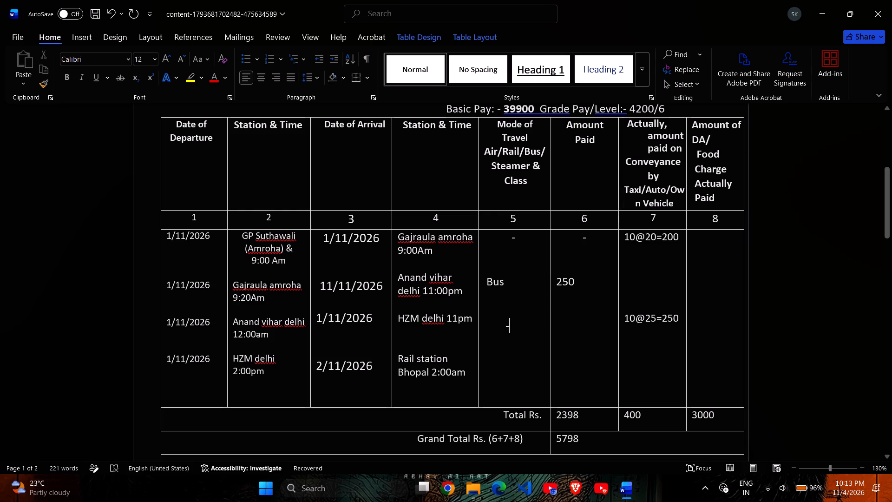
key("Return")
key("Return")
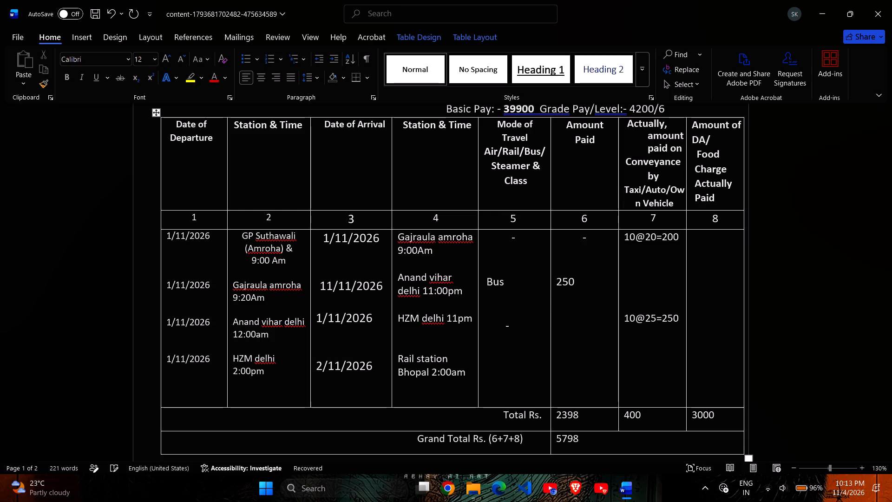
key("Return")
key("BackSpace")
type("ra")
key("BackSpace")
key("BackSpace")
type("taril")
key("BackSpace")
key("BackSpace")
key("BackSpace")
key("BackSpace")
type("ri")
key("BackSpace")
type("ain")
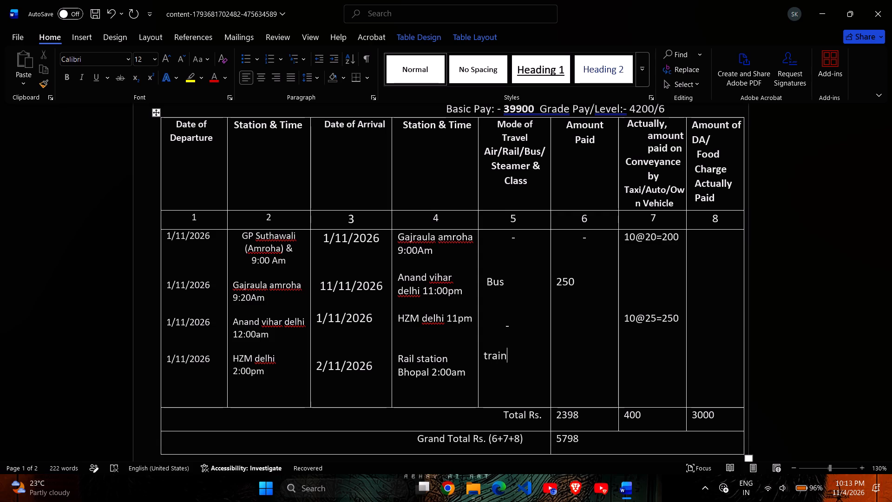
Enter 551 as the fourth journey's amount paid in column 6, two lines further down.
left_click(571, 355)
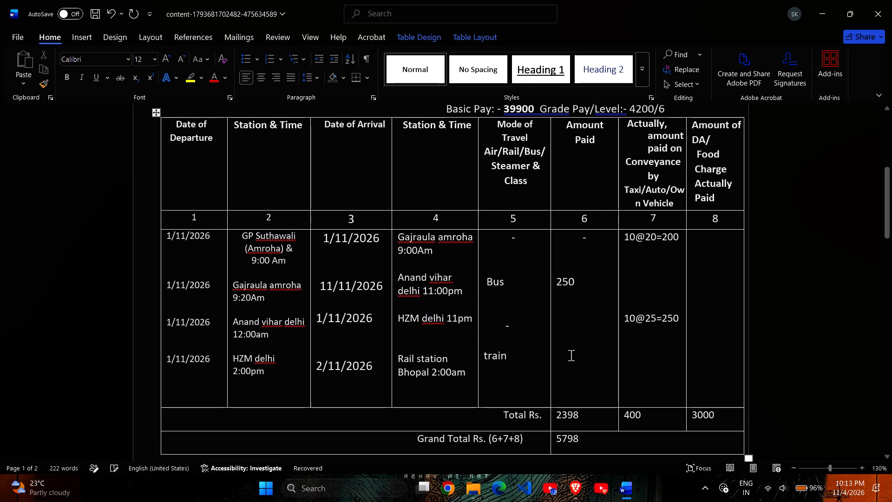
key("Return")
key("Return")
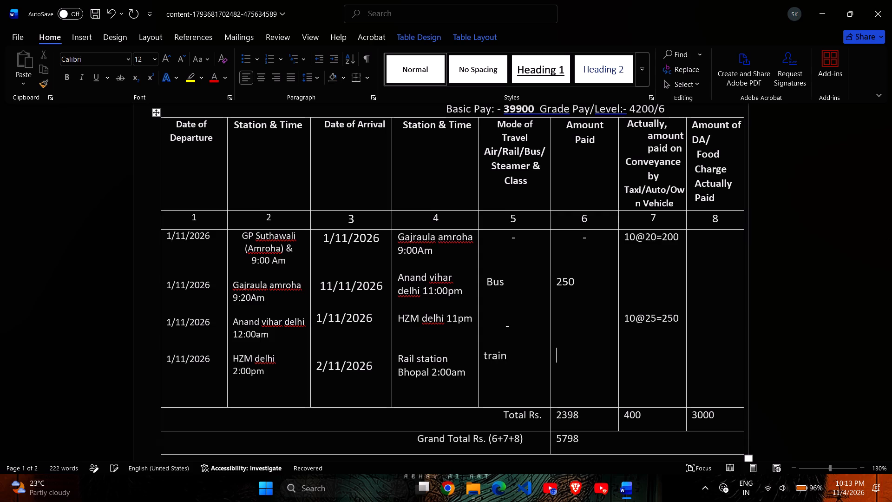
type("551")
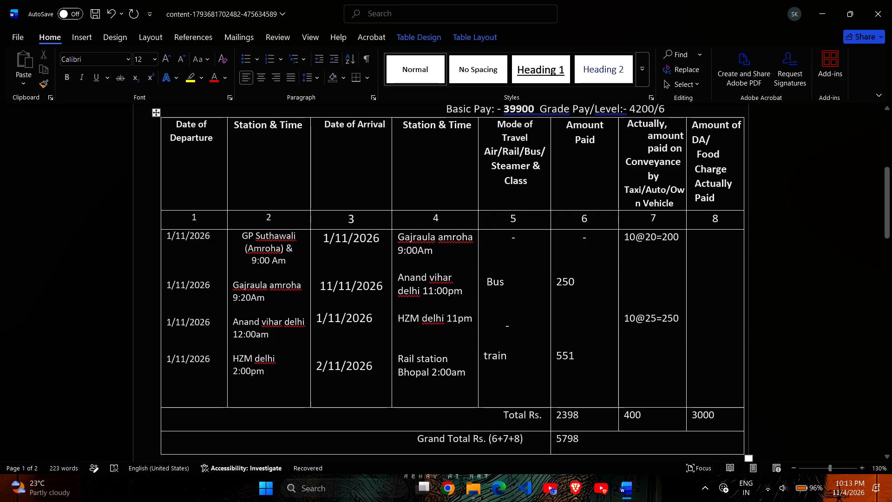
Enter a dash as the fourth journey's conveyance amount in column 7.
left_click(629, 360)
key("minus")
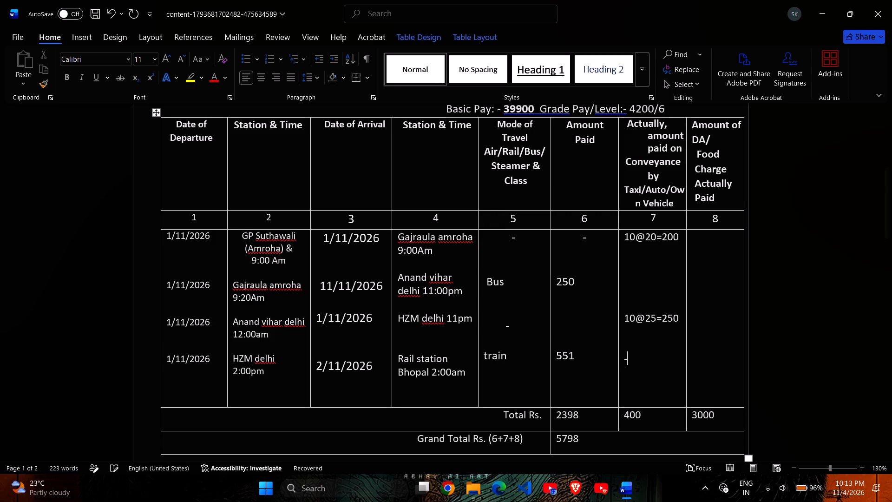
Indent the fourth journey's dash in the conveyance column 7 with leading spaces.
key("space")
key("space")
left_click(595, 375)
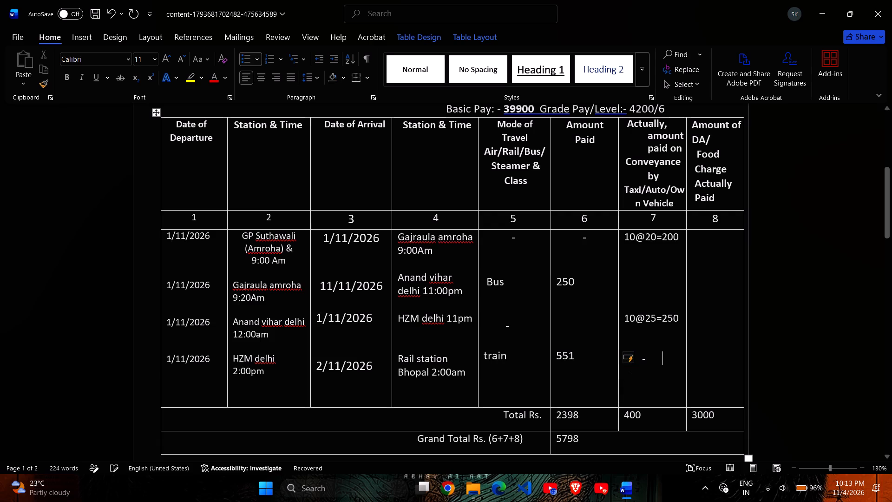
Enter 2/1/2026 as the fifth journey's departure date in column 1, spaced below the fourth journey's date.
left_click(201, 387)
left_click(219, 357)
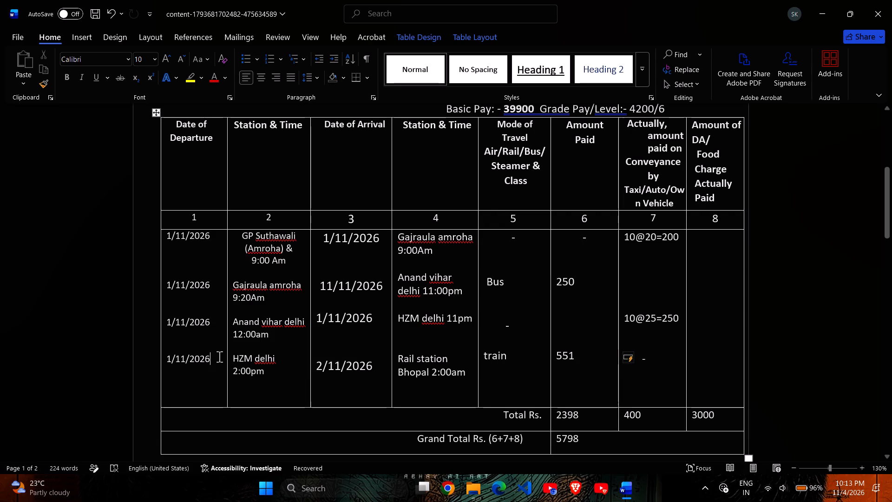
key("Return")
key("Return")
key("Return")
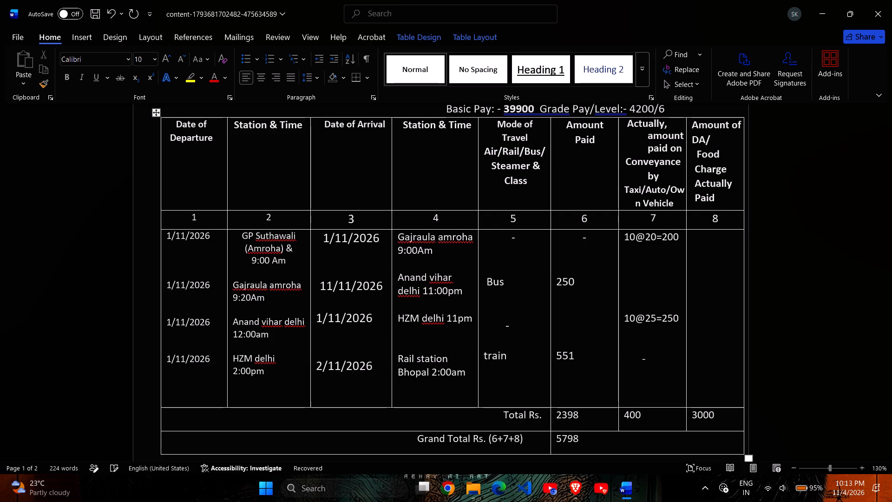
key("Return")
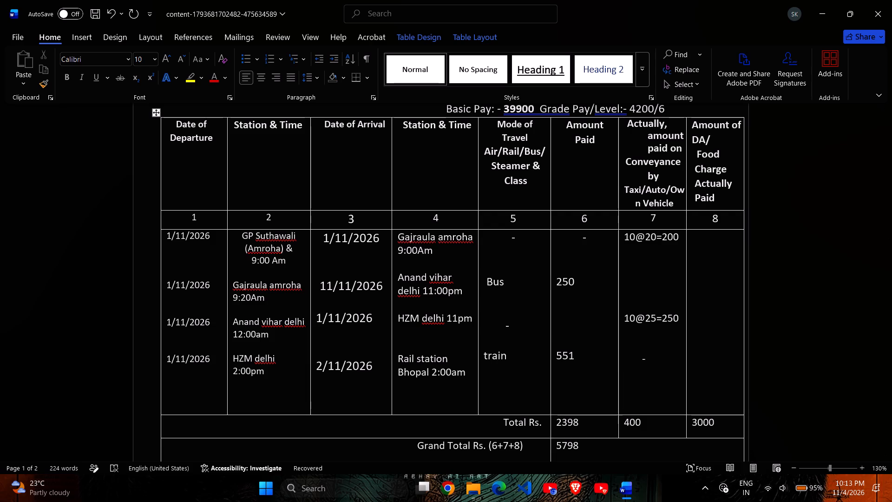
key("BackSpace")
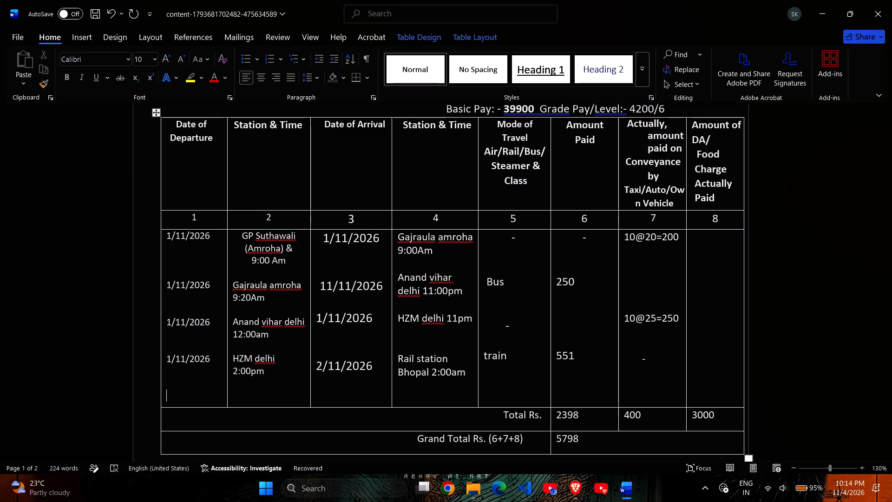
type("2/1/2026")
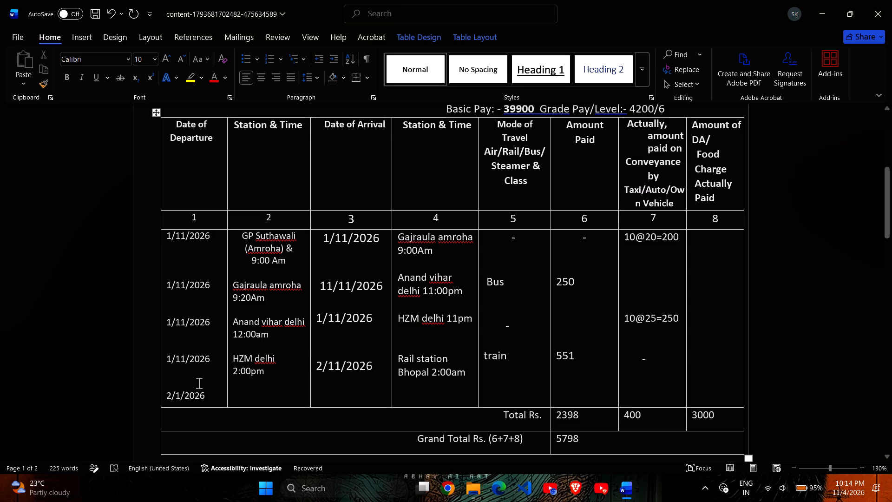
Enter "Rail station Bhopal" as the fifth journey's departure station in column 2, spaced below the fourth journey's entry.
left_click(238, 392)
left_click(272, 384)
key("Return")
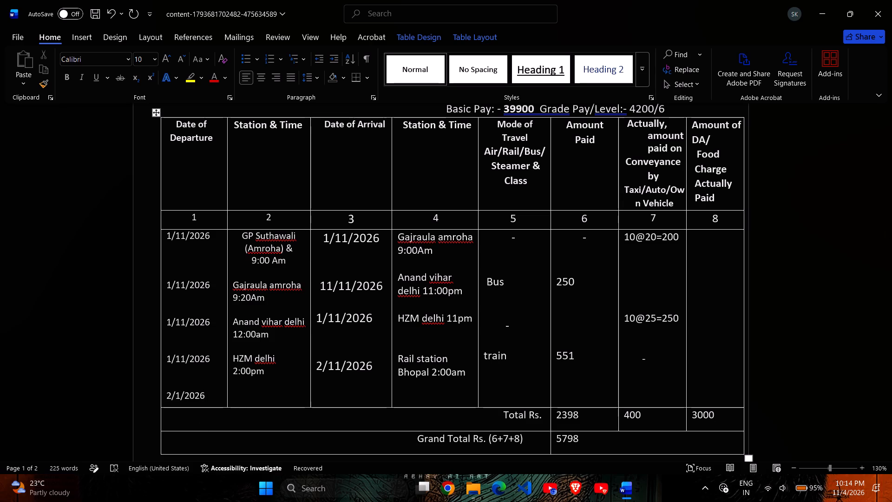
key("Return")
key("Return")
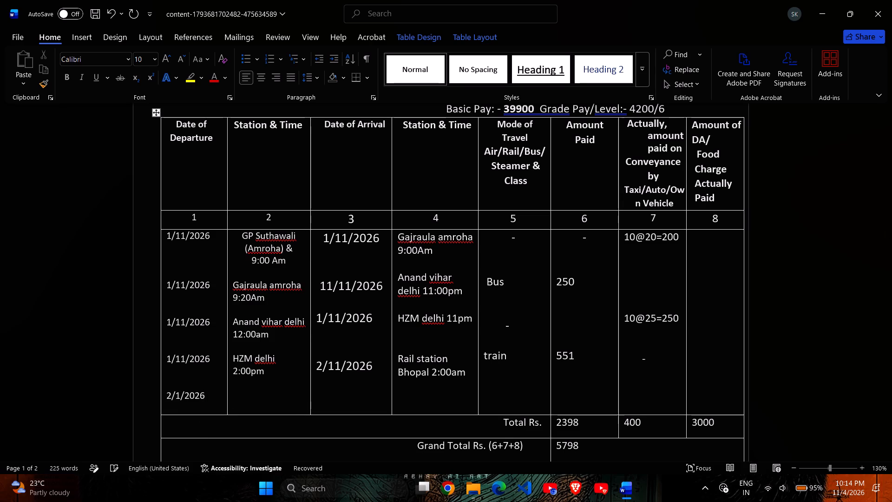
key("BackSpace")
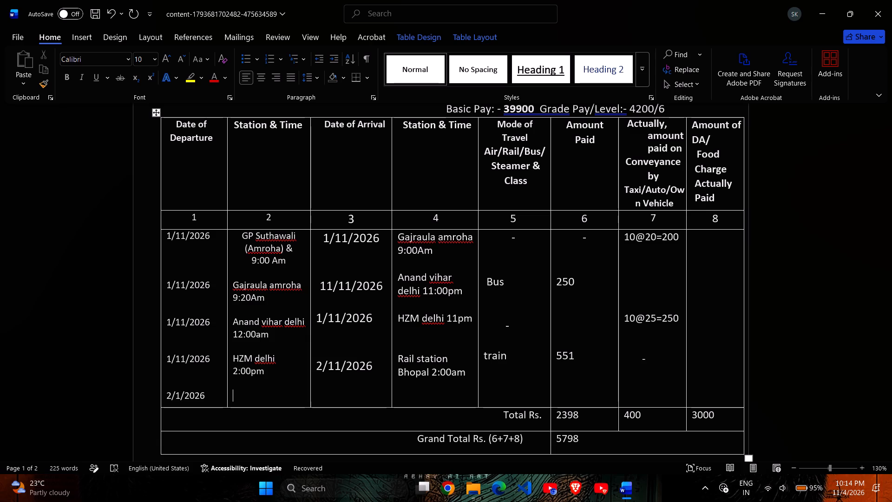
type("ra")
type("il s")
type("ratio")
type("n bhopa")
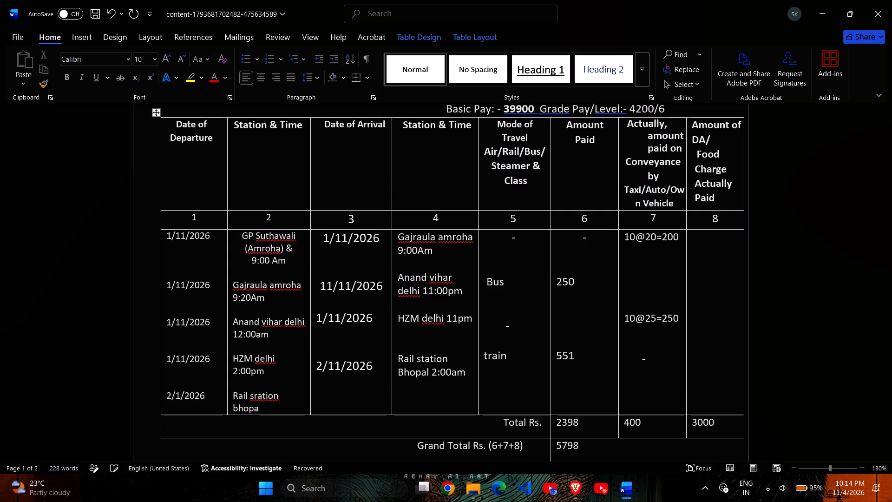
key("k")
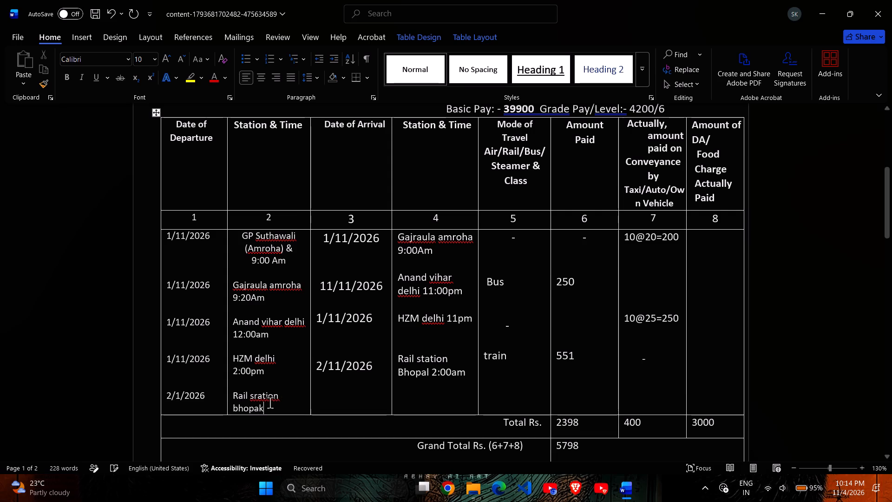
left_click(258, 393)
key("BackSpace")
key("t")
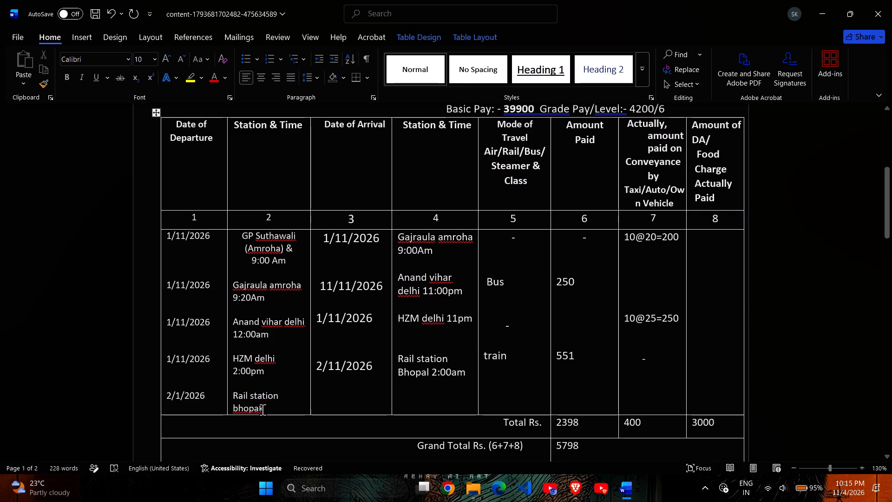
left_click(262, 410)
key("BackSpace")
key("l")
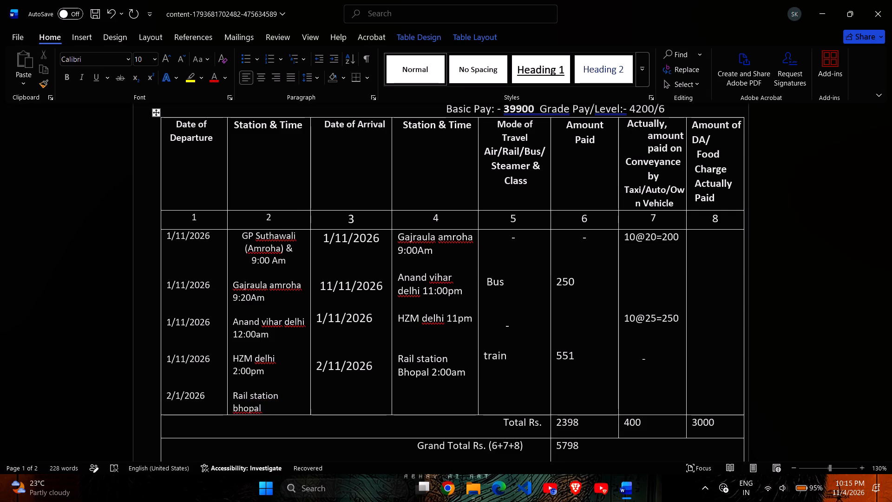
Add the departure time 2:00am after the fifth journey's station in column 2.
key("space")
key("2")
key("shift+colon")
type("aa")
key("BackSpace")
key("BackSpace")
type("00am")
Correct the fifth journey's departure date in column 1 to 2/11/2026.
left_click(321, 399)
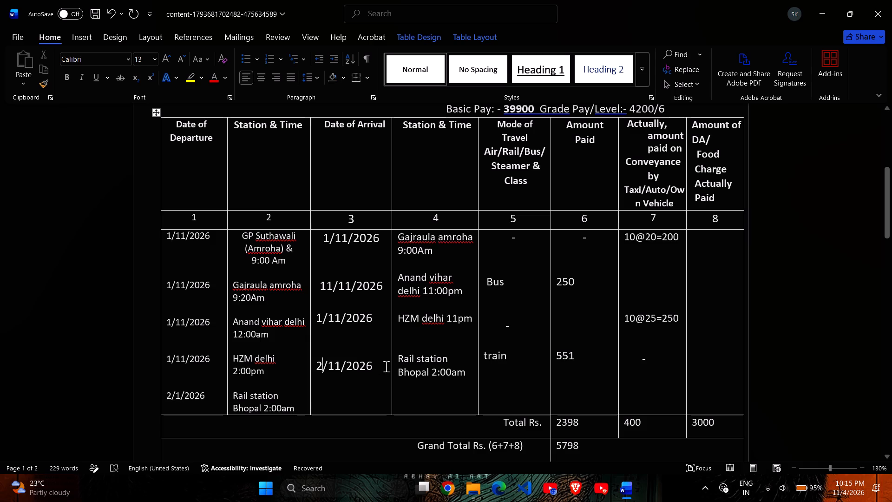
left_click(181, 394)
key("1")
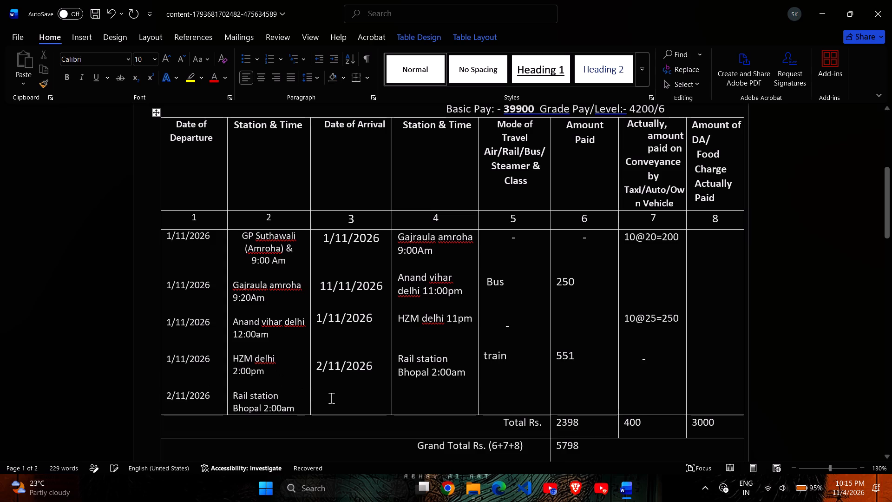
Enter 2/11/2026 as the fifth journey's arrival date in column 3, two lines below the fourth journey's date.
left_click(331, 398)
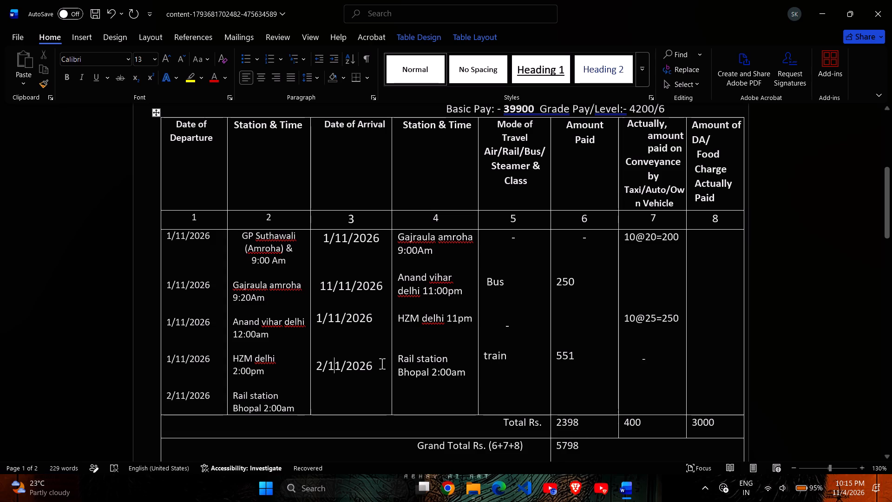
left_click(382, 363)
key("Return")
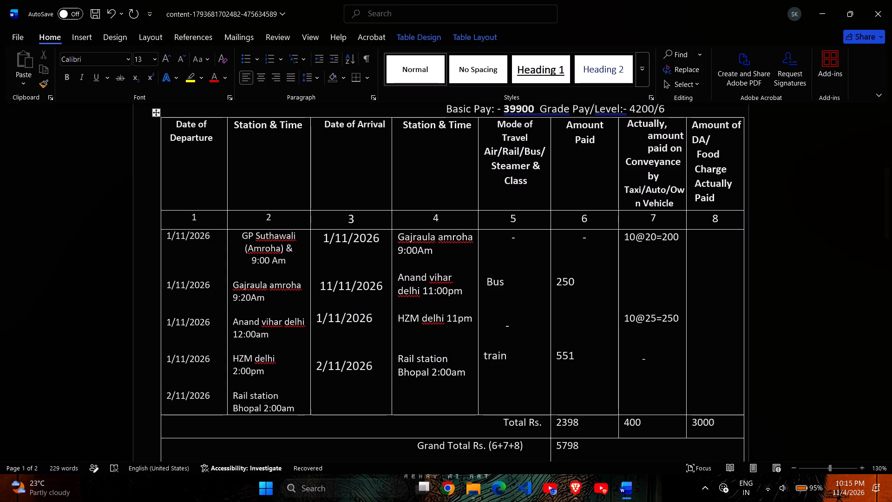
key("Return")
key("2")
type("/11")
type("/2026")
Enter "NITTTR Bhopal" as the fifth journey's arrival station in column 4, two lines below the fourth journey's entry.
left_click(405, 403)
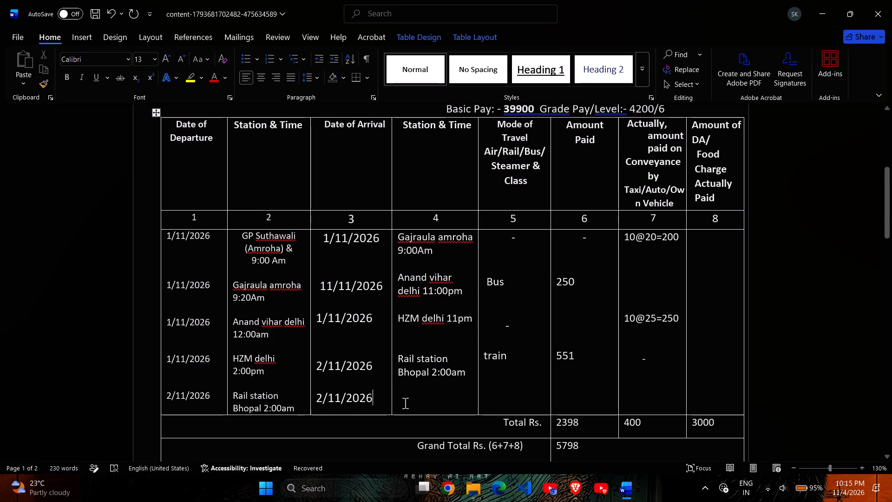
left_click(471, 375)
key("Return")
key("Return")
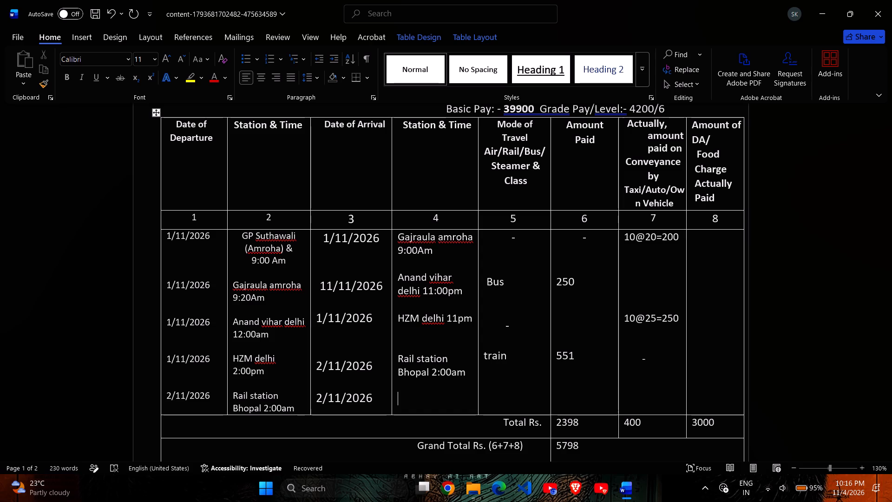
key("shift+n")
key("i")
key("BackSpace")
key("shift+i")
type("TT")
type("TR")
key("space")
type("Bhopal")
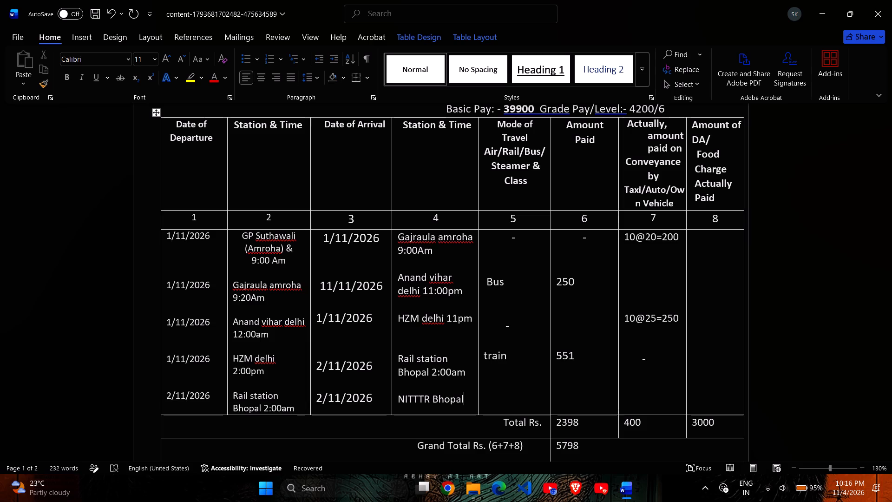
Add the arrival time 2:30Am on a new line under the fifth journey's station in column 4.
key("2")
key("BackSpace")
key("Return")
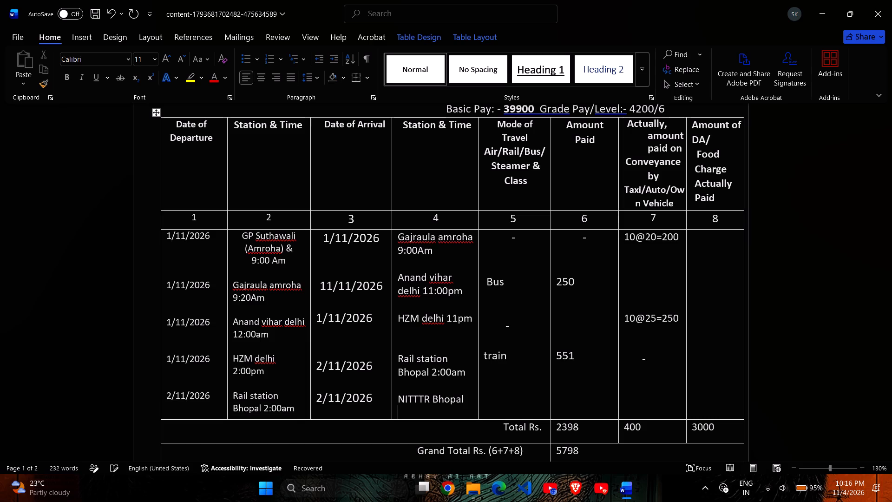
key("z")
key("semicolon")
key("BackSpace")
key("BackSpace")
key("2")
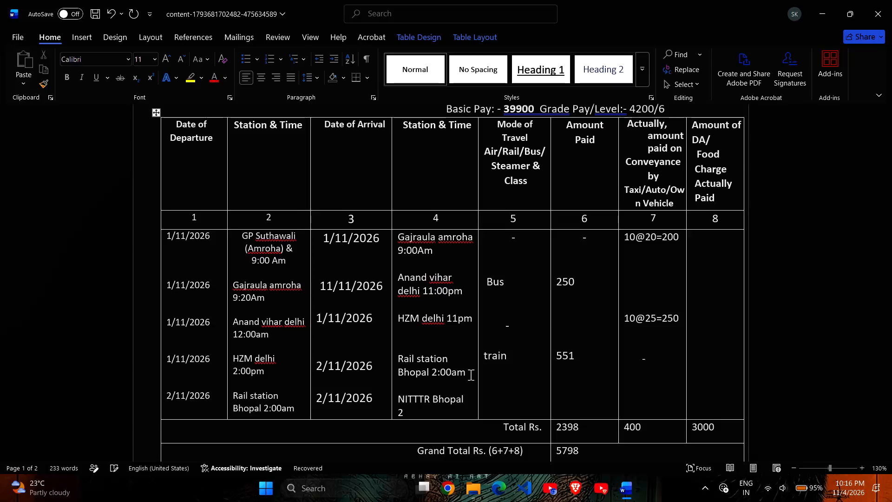
key("shift+colon")
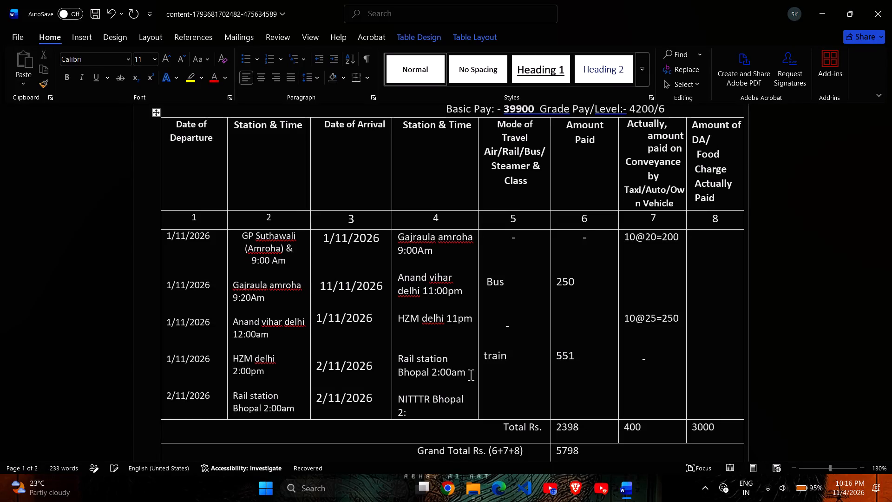
type("30")
type("AM")
left_click(495, 401)
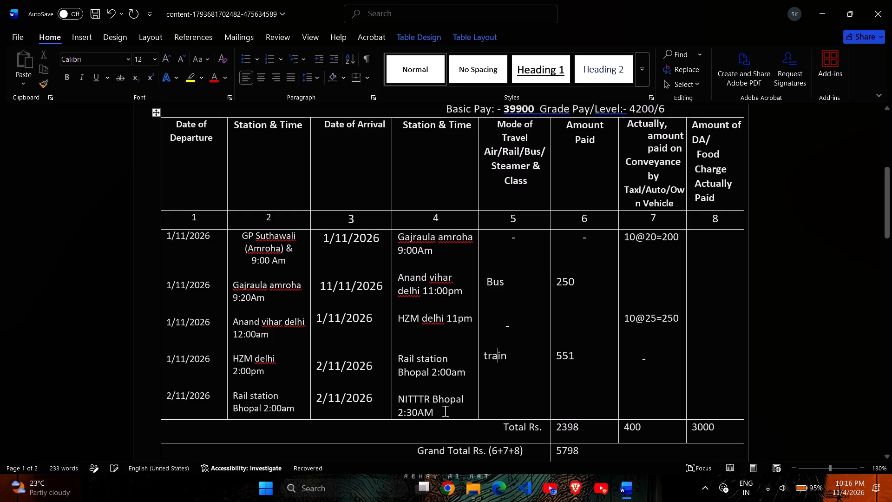
left_click(445, 411)
key("BackSpace")
key("m")
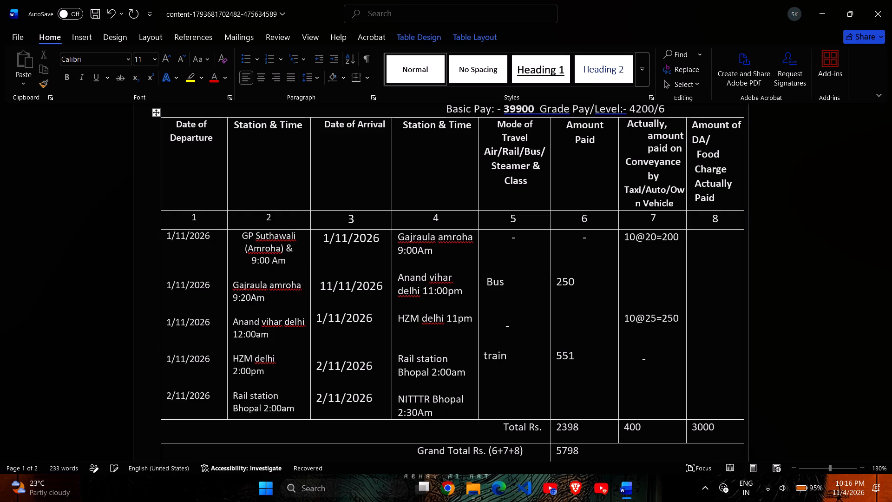
Enter an indented dash as the fifth journey's mode of travel in column 5, three lines below the fourth journey's train entry.
left_click(506, 403)
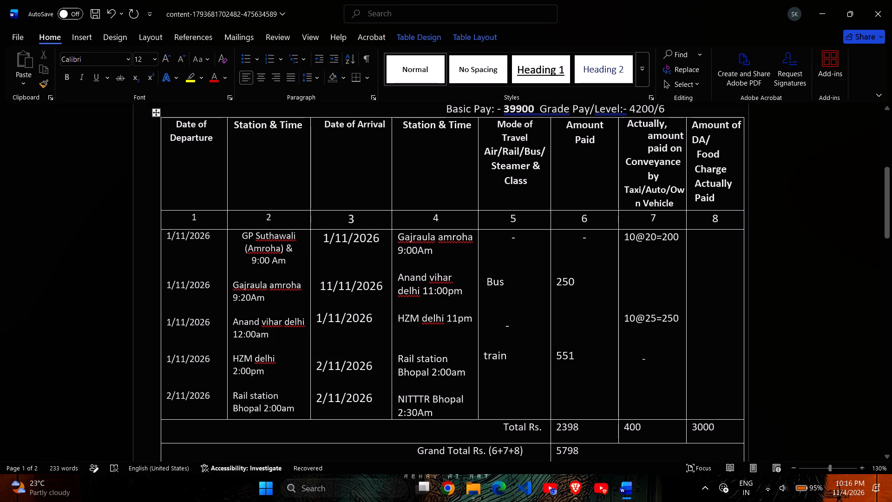
key("Return")
key("Return")
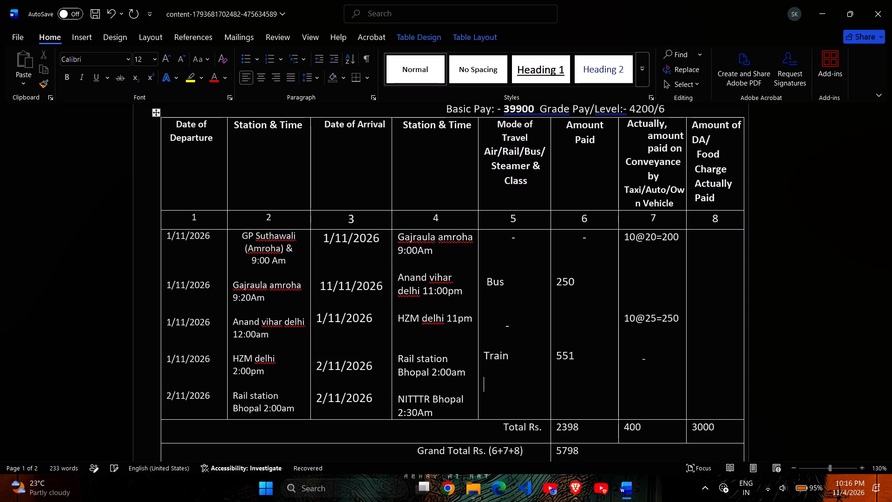
key("Return")
key("minus")
key("BackSpace")
key("space")
key("space")
key("minus")
key("BackSpace")
key("space")
key("space")
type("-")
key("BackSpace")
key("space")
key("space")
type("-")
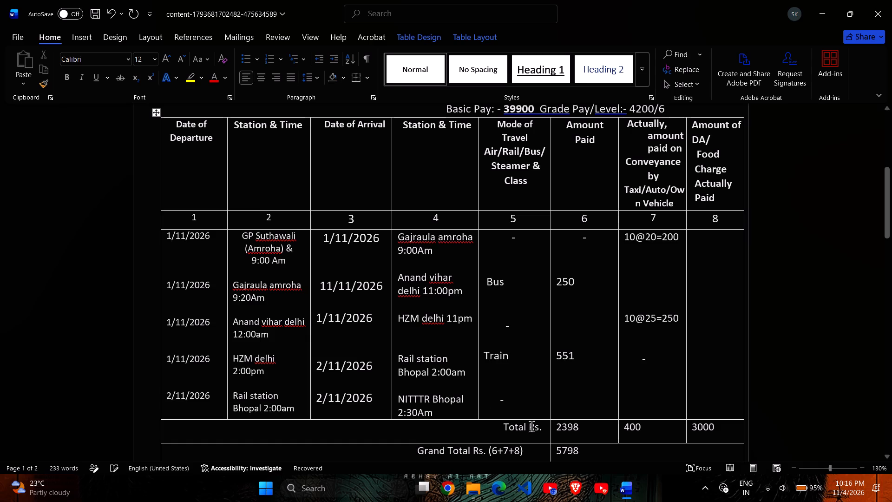
Enter an indented dash as the fifth journey's amount paid in column 6, three lines below the fourth journey's 551.
left_click(564, 405)
left_click(591, 360)
key("Return")
key("Return")
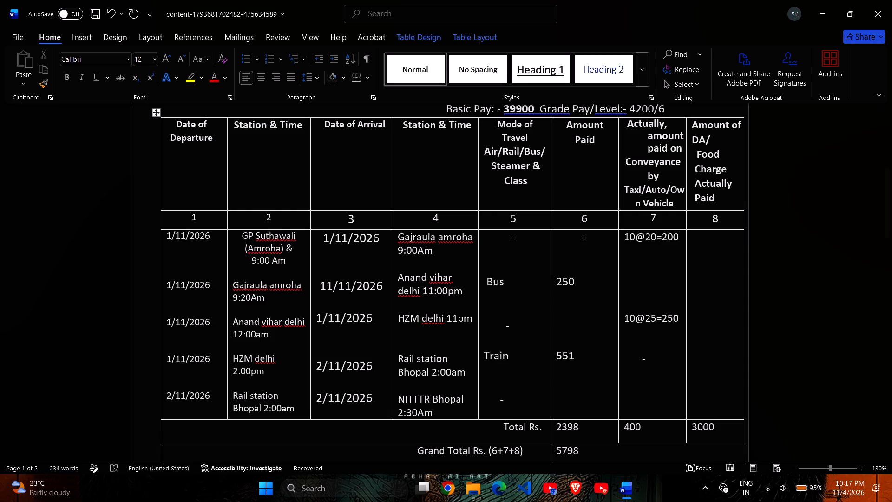
key("Return")
key("Return")
key("Return")
key("BackSpace")
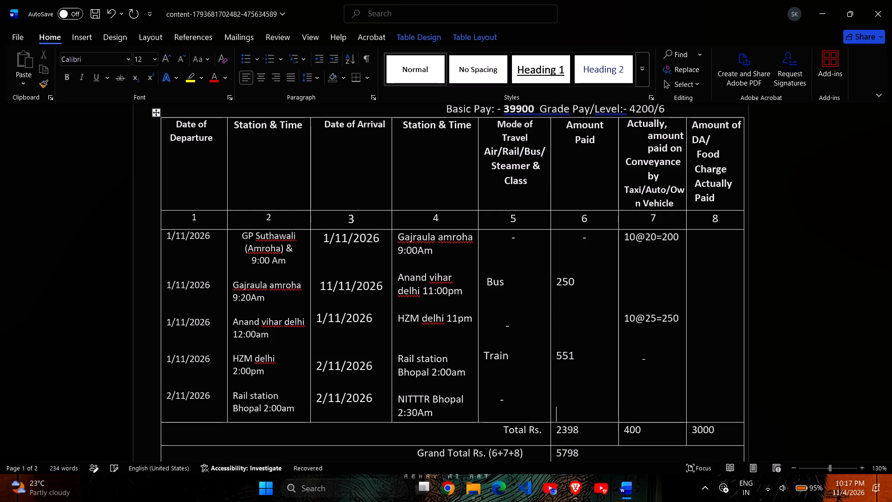
key("BackSpace")
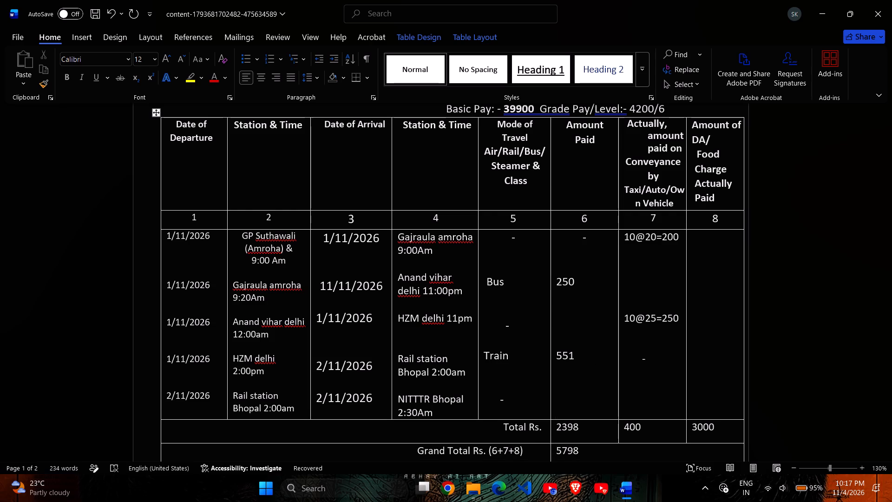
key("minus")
key("BackSpace")
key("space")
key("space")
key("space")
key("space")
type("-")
left_click(639, 395)
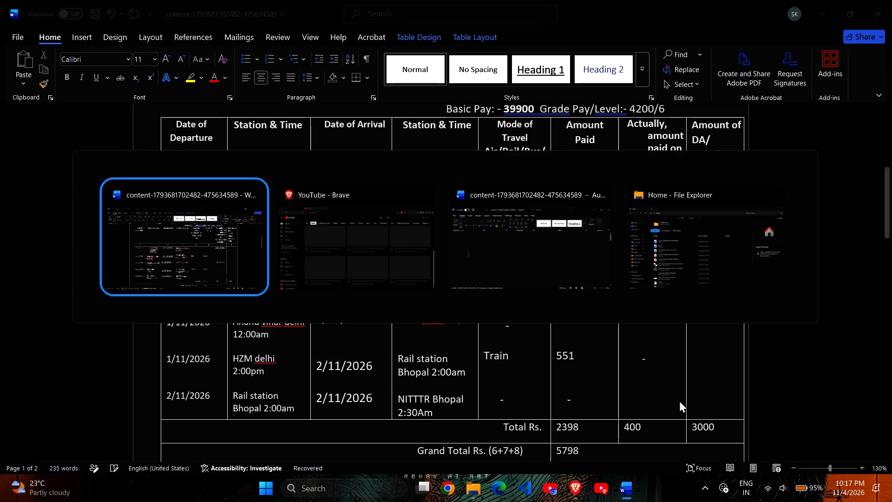
Switch to the YouTube page in Brave to check whether it loads, and open the quick settings to check the Wi-Fi connection.
scroll(638, 317, "down", 3)
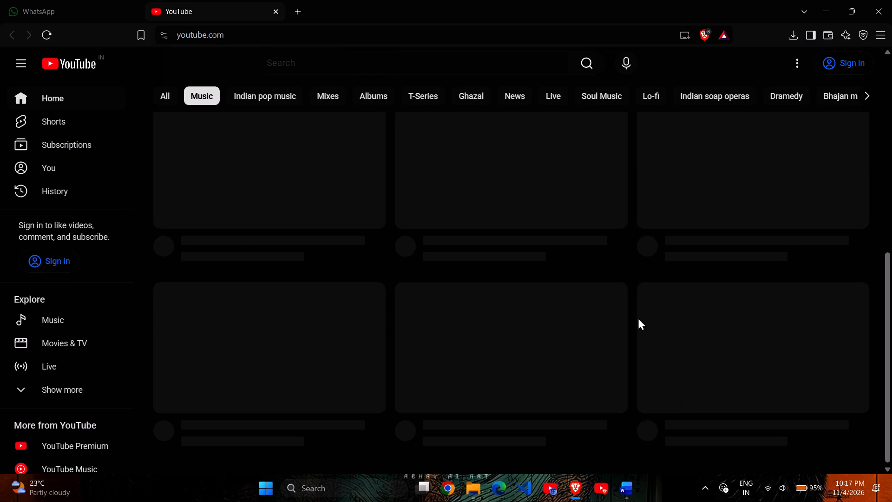
left_click(774, 489)
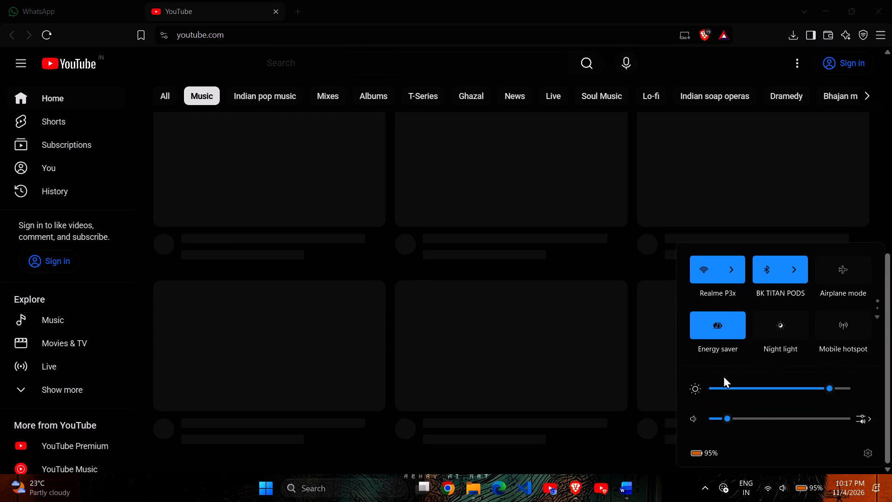